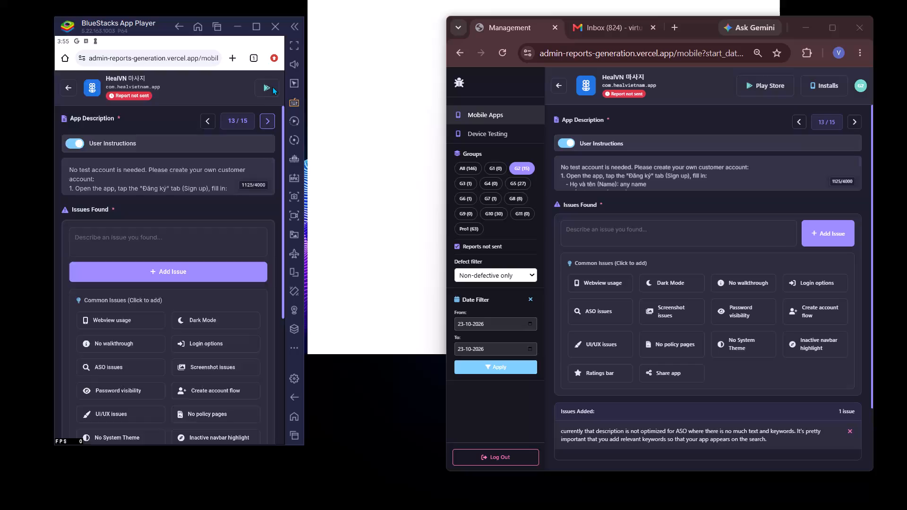
Check the HealVN store listing in the emulator and add the No walkthrough and Screenshot issues common issues to its report.
scroll(251, 217, down, 5)
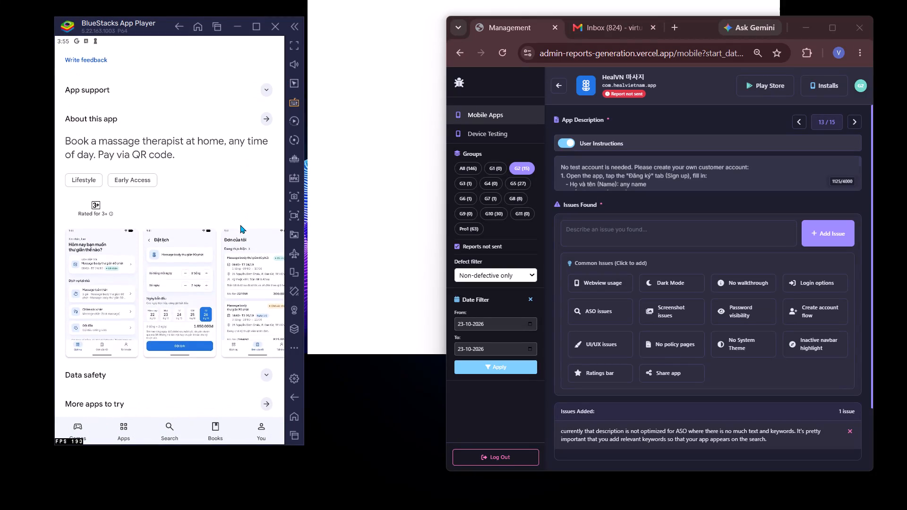
click(722, 289)
click(678, 312)
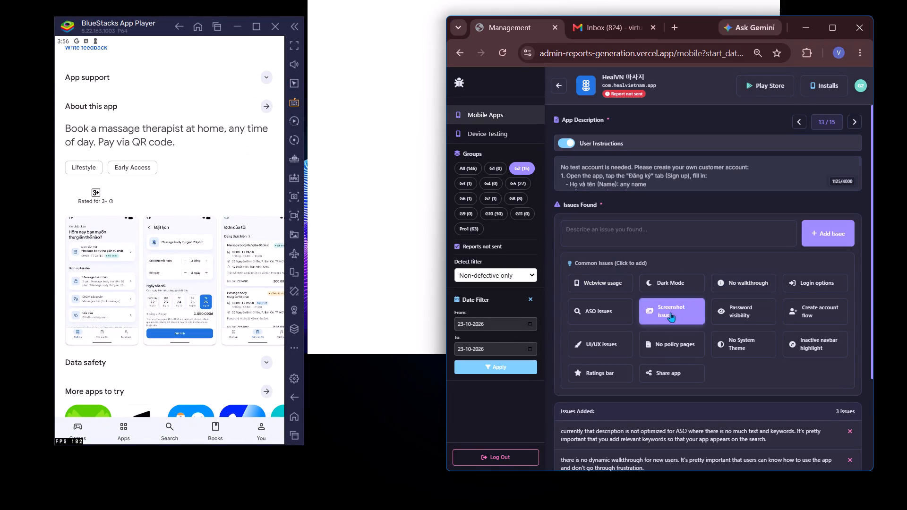
Return to the report page in the BlueStacks emulator and launch the HealVN app through its Play Store listing.
click(293, 439)
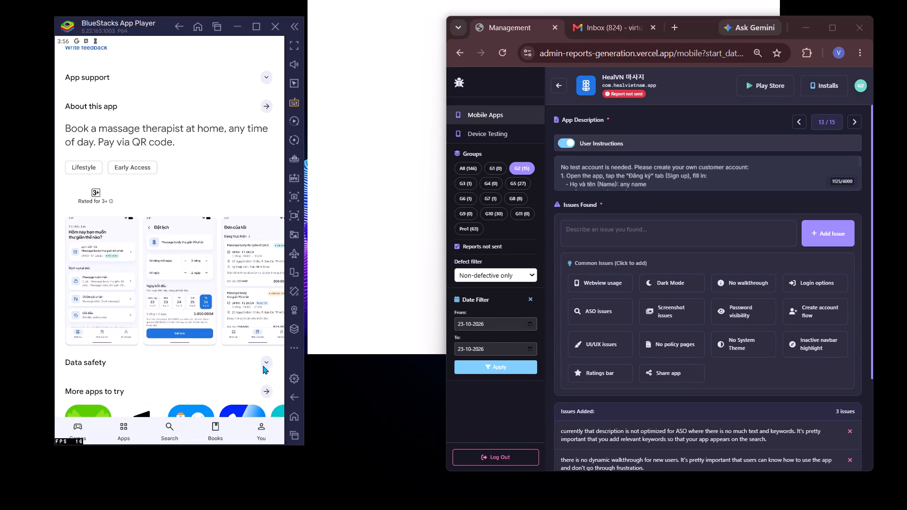
click(225, 300)
click(264, 85)
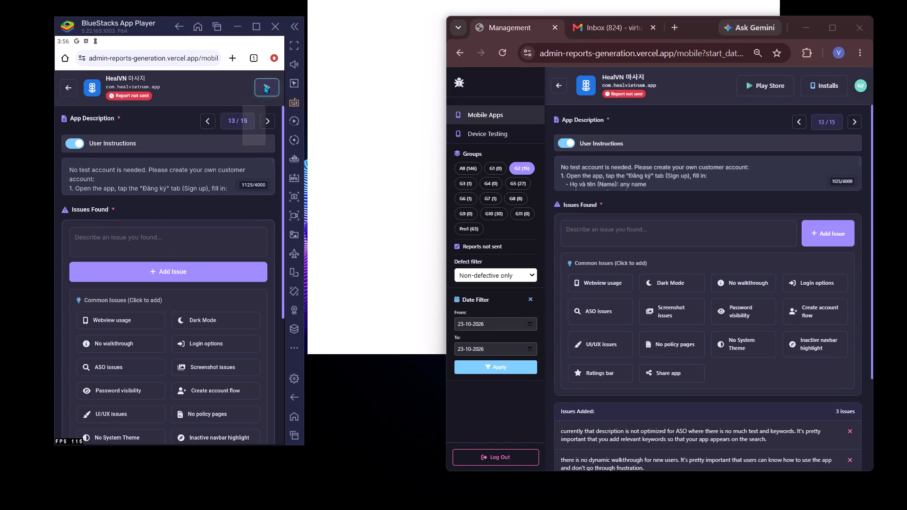
click(202, 133)
drag(202, 130, 208, 120)
click(216, 113)
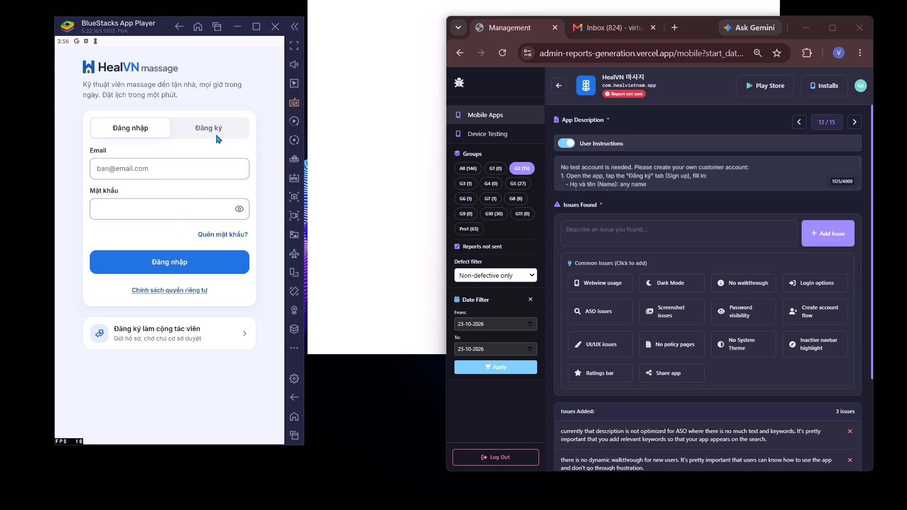
Examine the HealVN app's sign-up and login forms and its privacy policy page, and return to the login screen.
click(216, 128)
click(159, 128)
click(187, 295)
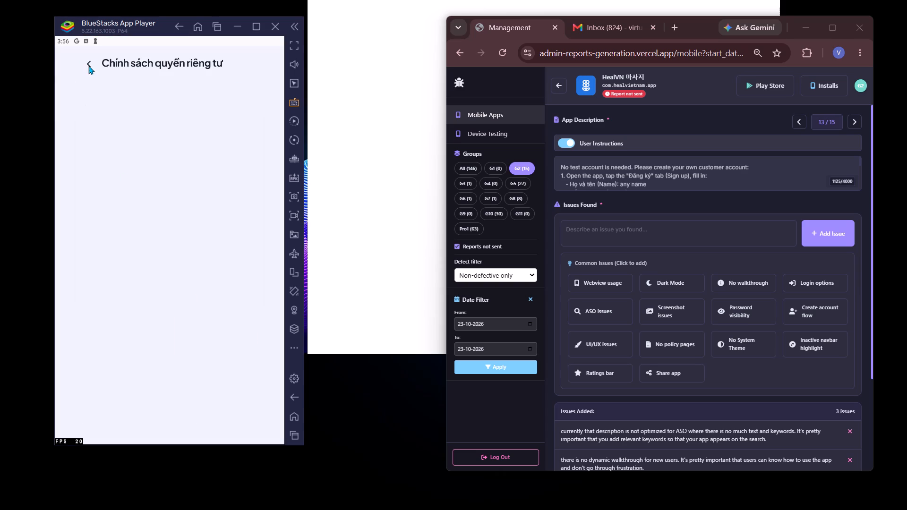
click(99, 58)
click(93, 65)
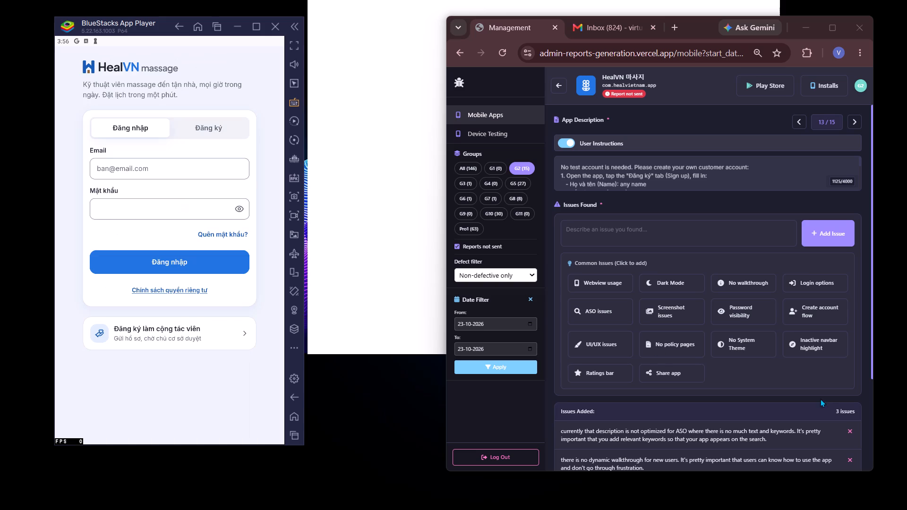
Add the Login options common issue to the HealVN report in Chrome.
click(821, 288)
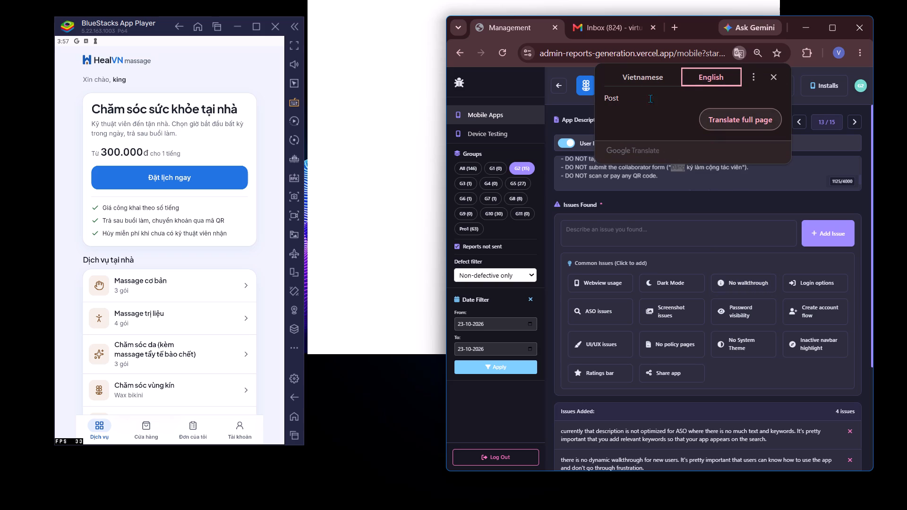
Close the translation popup for the selected word in the user instructions.
click(773, 83)
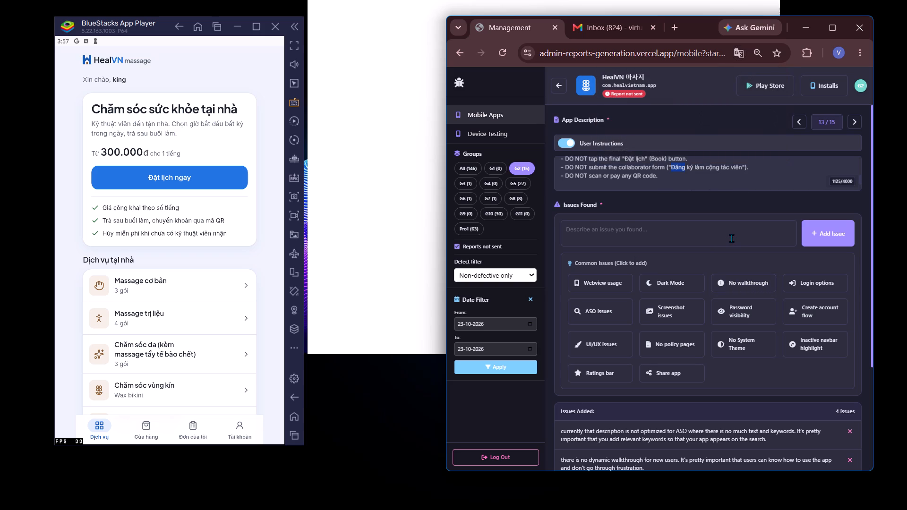
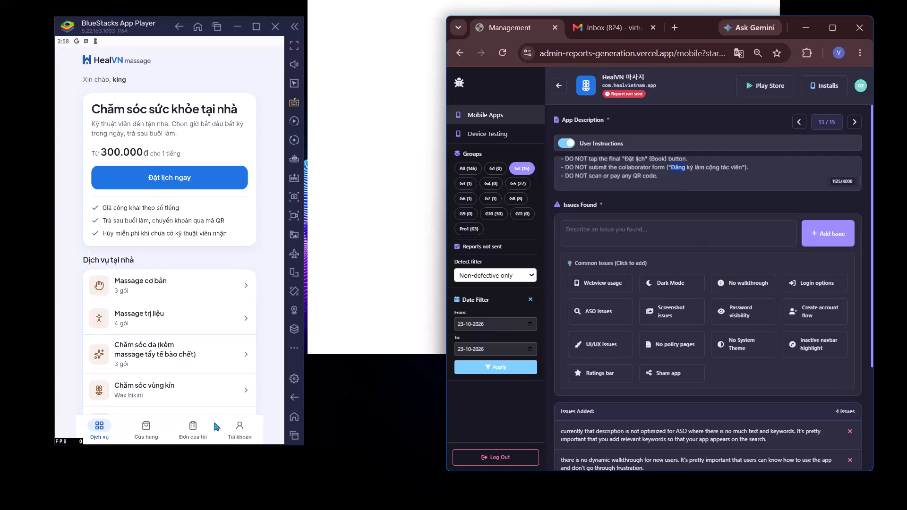
Open the account page in the HealVN app in BlueStacks and log out of the account.
click(223, 429)
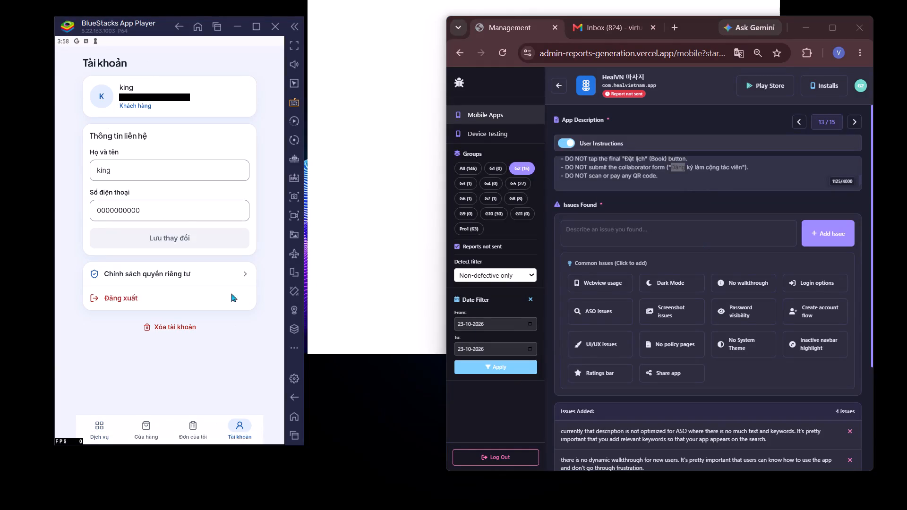
click(155, 297)
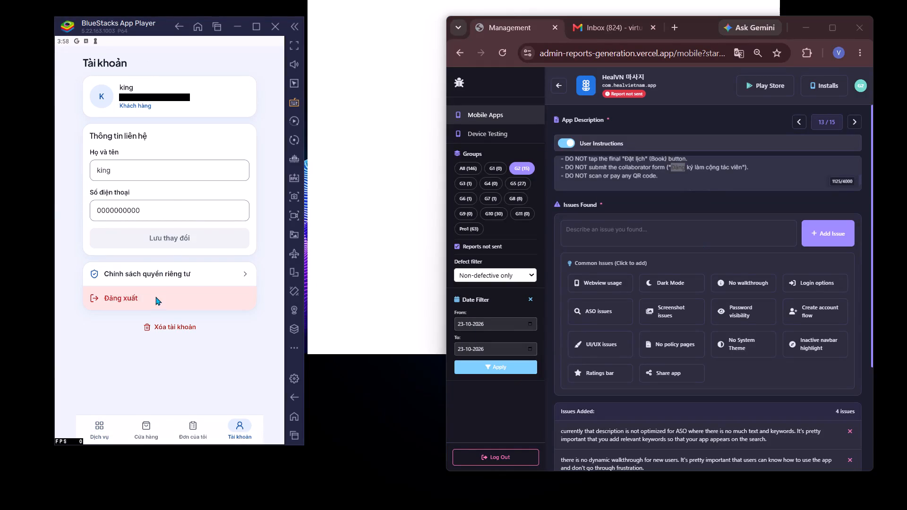
Add the Dark Mode and Ratings bar common issues to the HealVN report in Chrome.
click(693, 290)
click(598, 375)
Add the saved clipboard issue on default English and multiple language support, changing the app's current language in its text to "vietanamese".
click(630, 241)
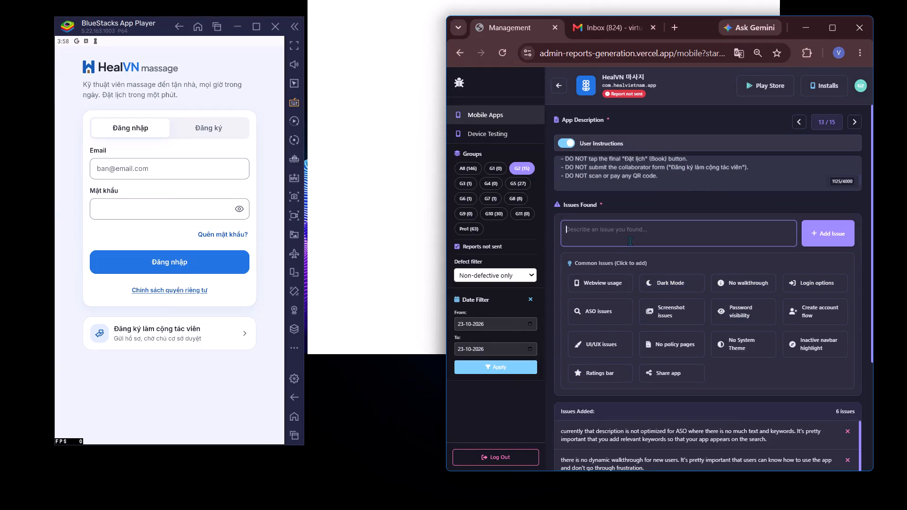
key(super+v)
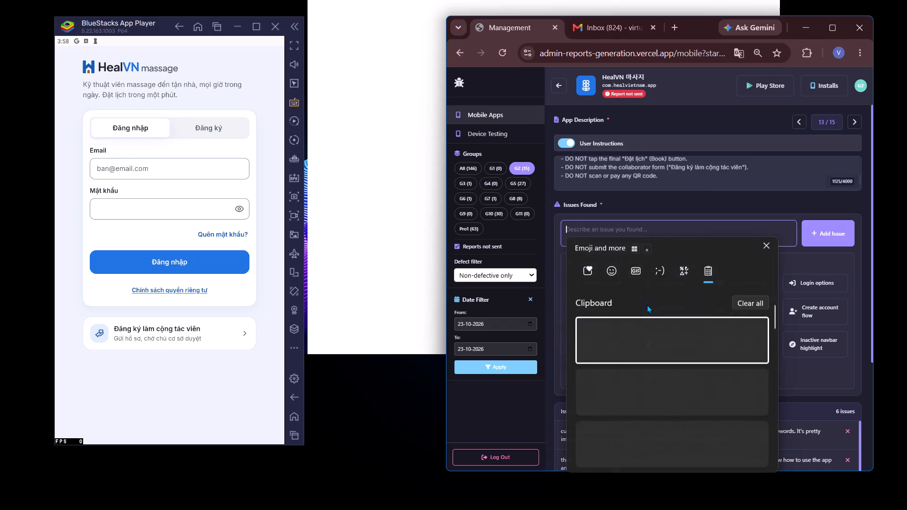
scroll(666, 375, down, 4)
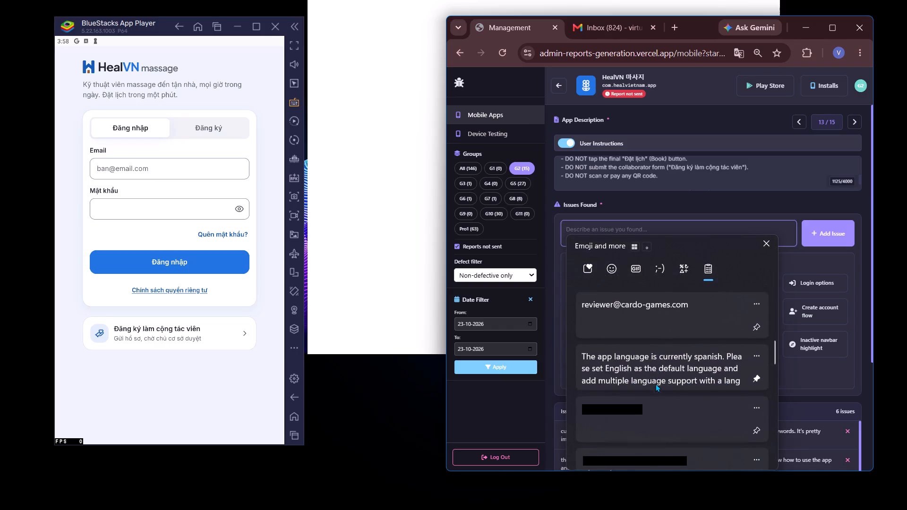
click(682, 352)
key(ctrl+v)
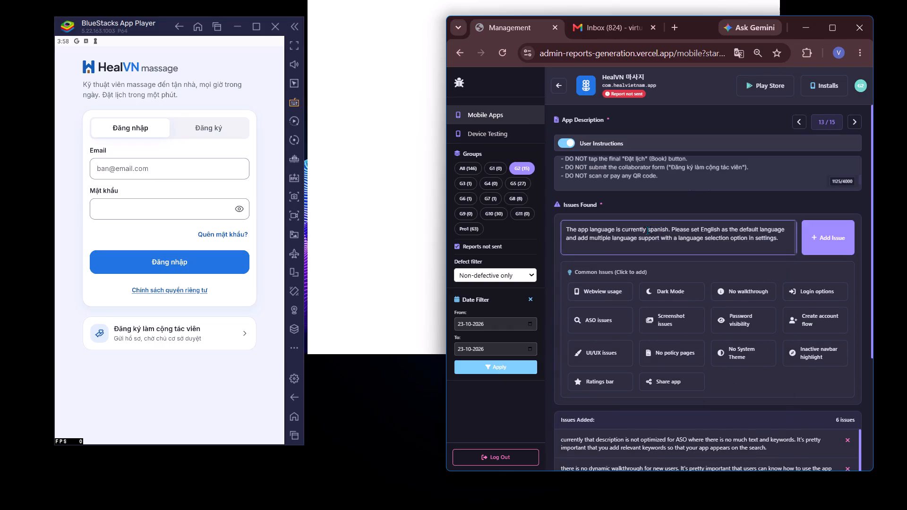
drag(646, 230, 666, 230)
key(BackSpace)
key(Delete)
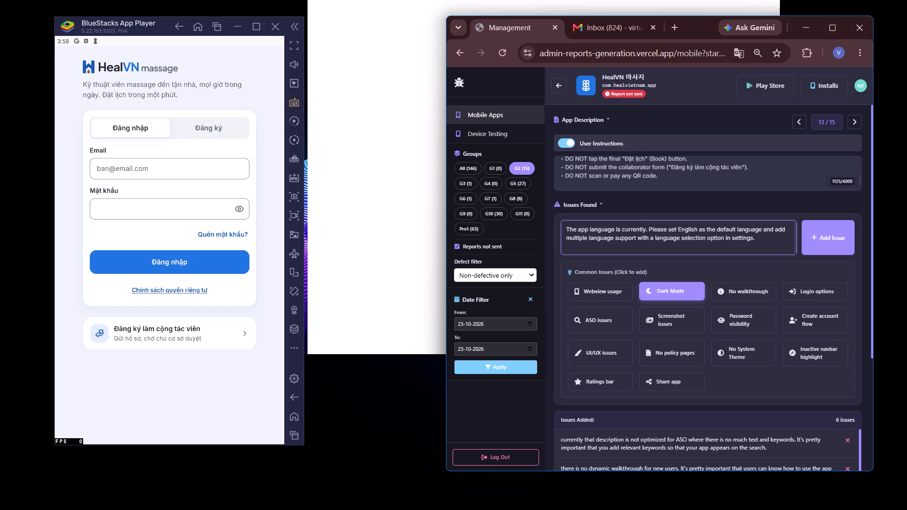
key(space)
text(vietana)
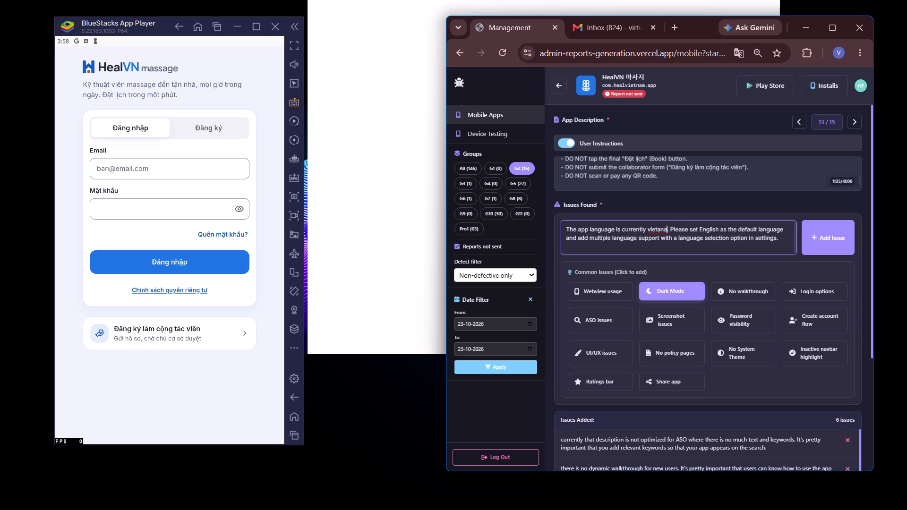
text(mese)
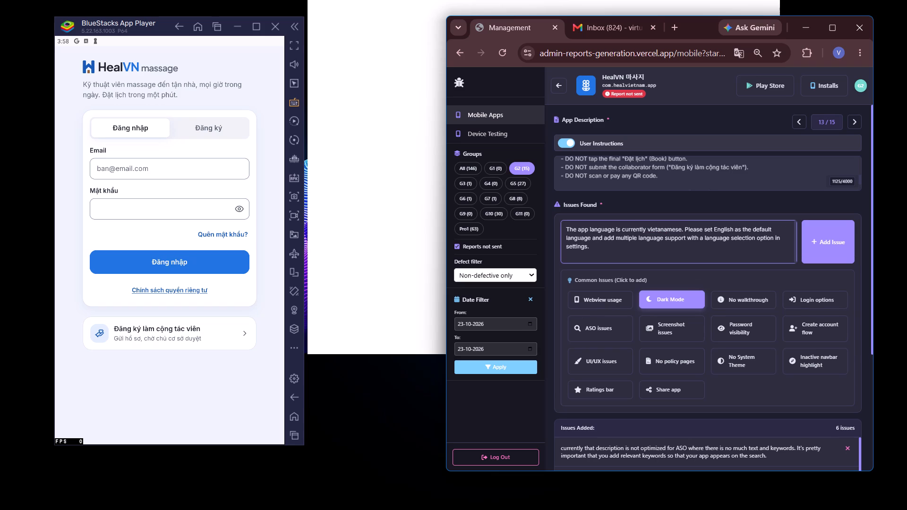
click(823, 249)
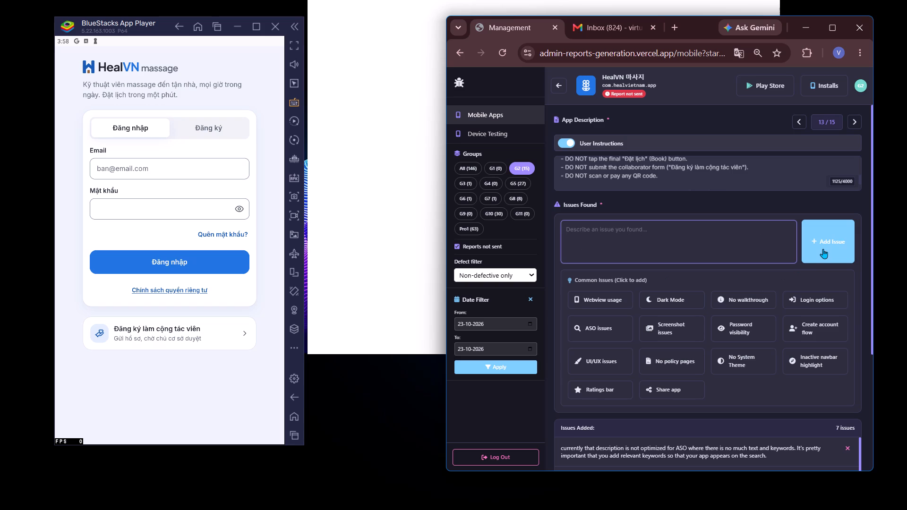
Review the list of added issues, and generate the HealVN report and send its email.
scroll(770, 291, down, 2)
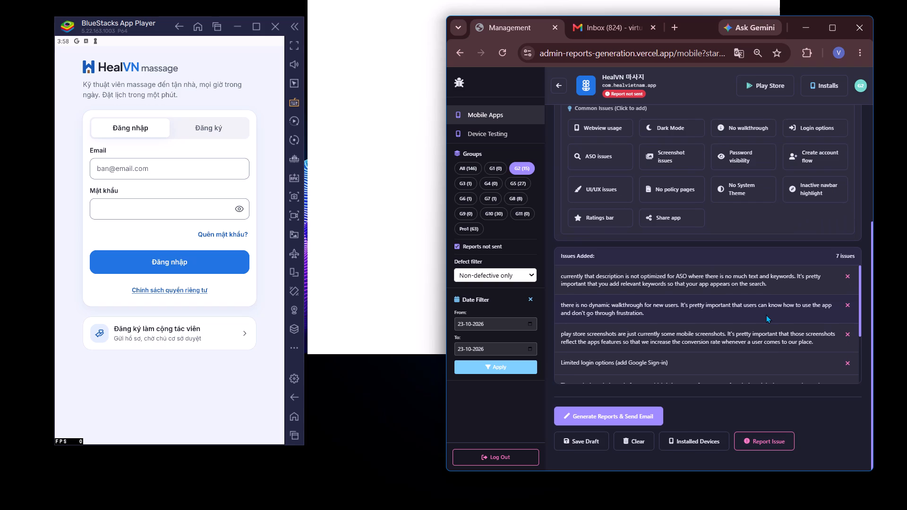
scroll(766, 314, down, 2)
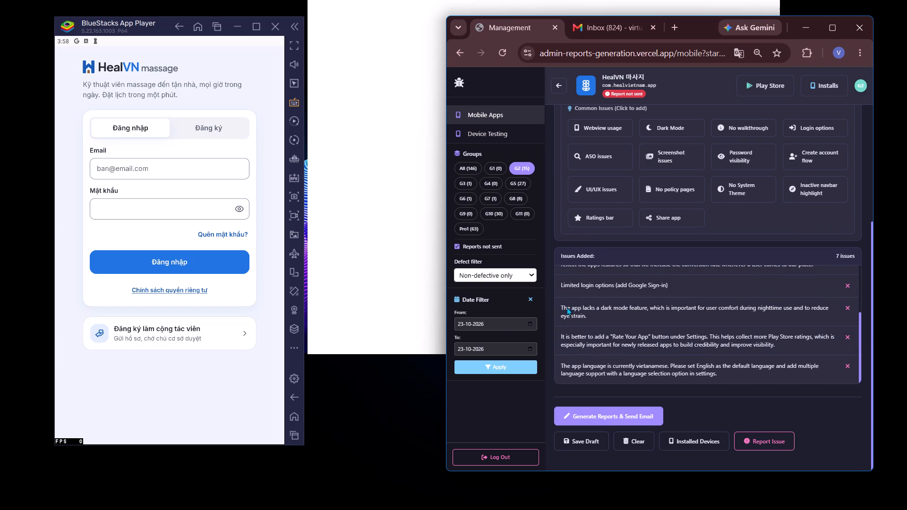
scroll(670, 361, up, 2)
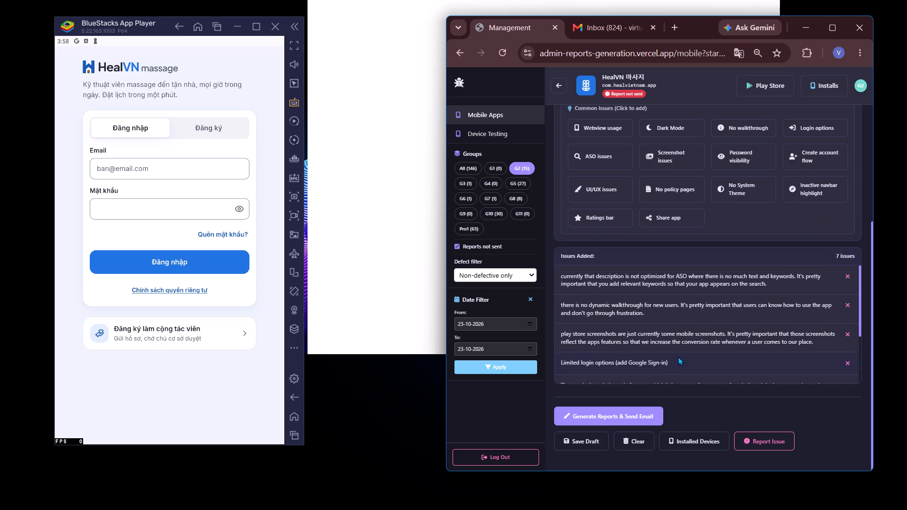
click(804, 132)
double_click(811, 125)
scroll(690, 320, down, 2)
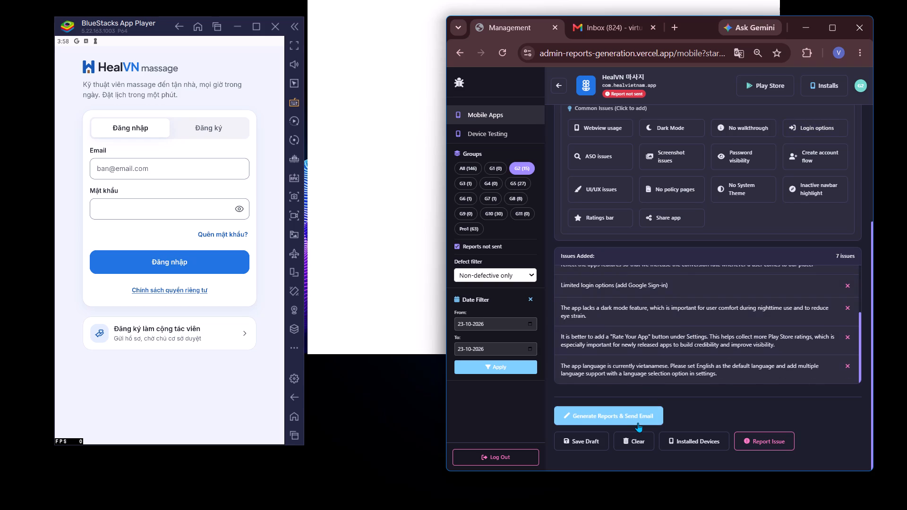
click(636, 418)
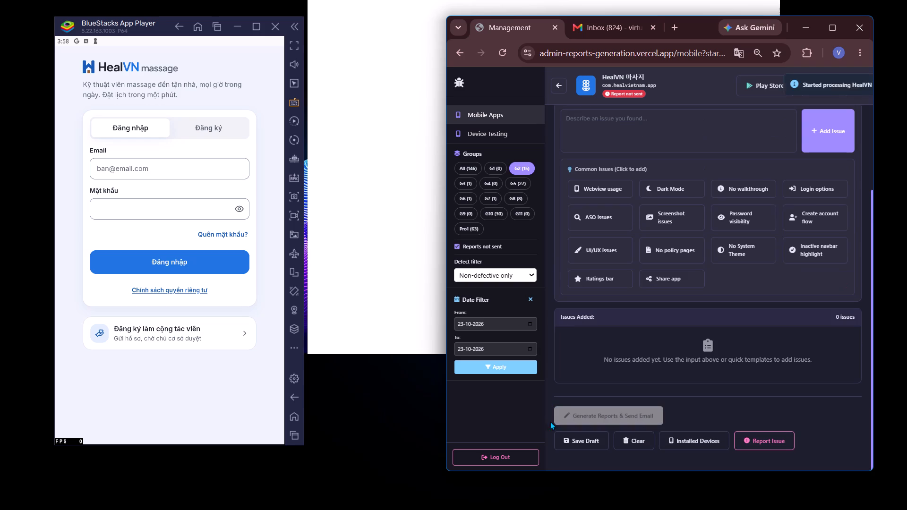
Switch to the HealVN massage Play Store listing in BlueStacks and uninstall the app.
click(290, 439)
click(188, 221)
click(72, 124)
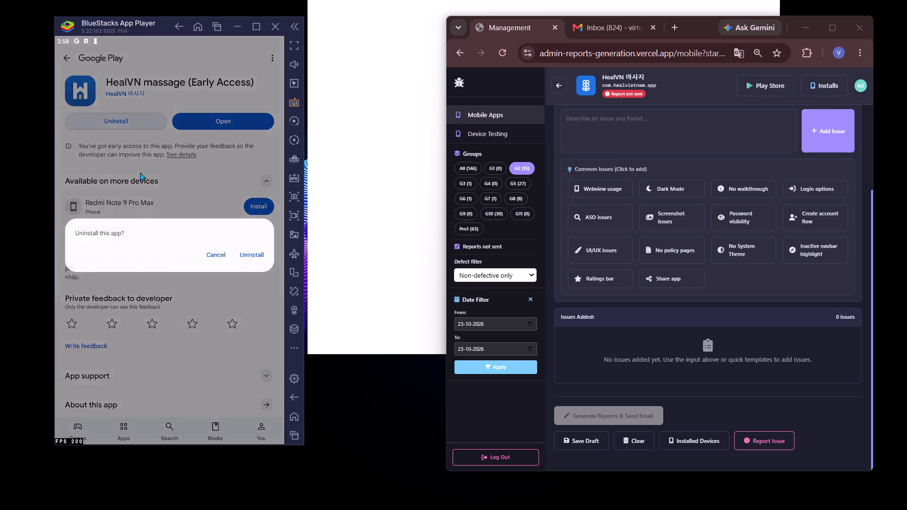
click(251, 253)
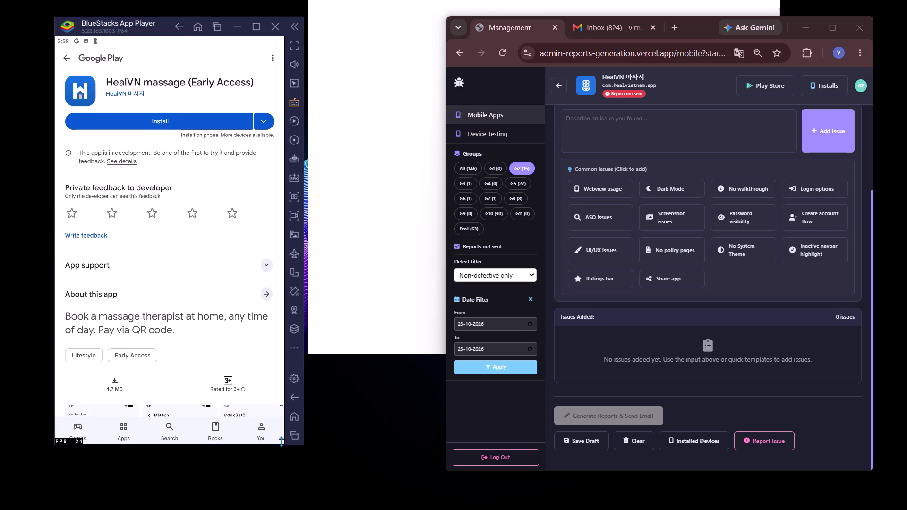
Advance the management site to the Nomi app, 14 / 15, in both the BlueStacks browser and Chrome.
click(289, 436)
click(237, 322)
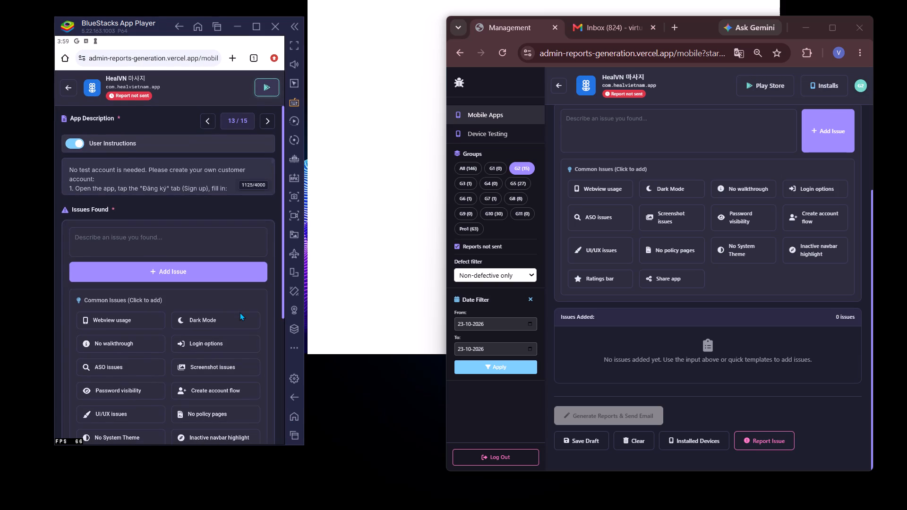
click(262, 121)
scroll(712, 221, up, 3)
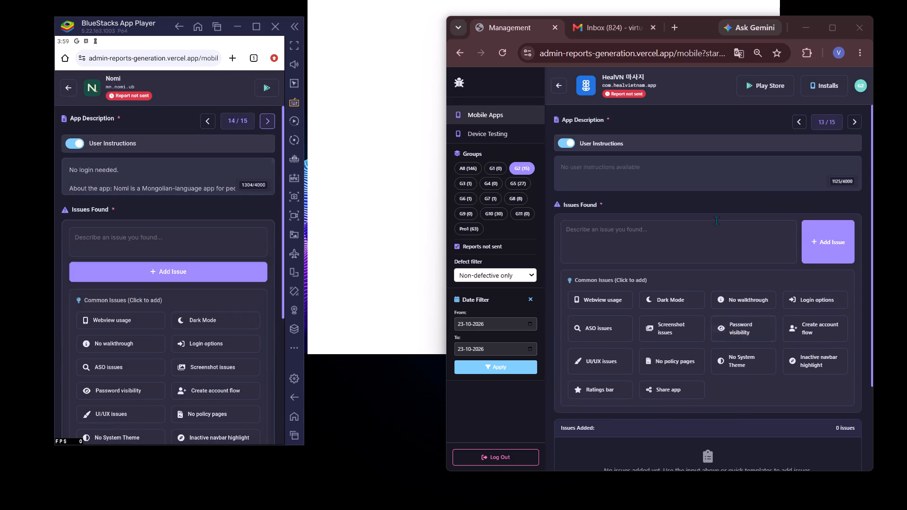
scroll(716, 220, up, 2)
click(860, 118)
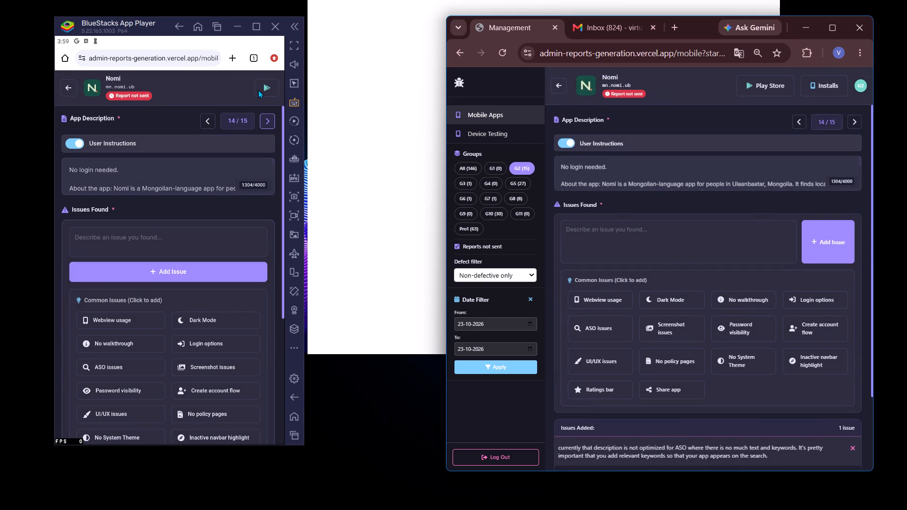
Open Nomi's Play Store listing in the BlueStacks emulator.
click(258, 90)
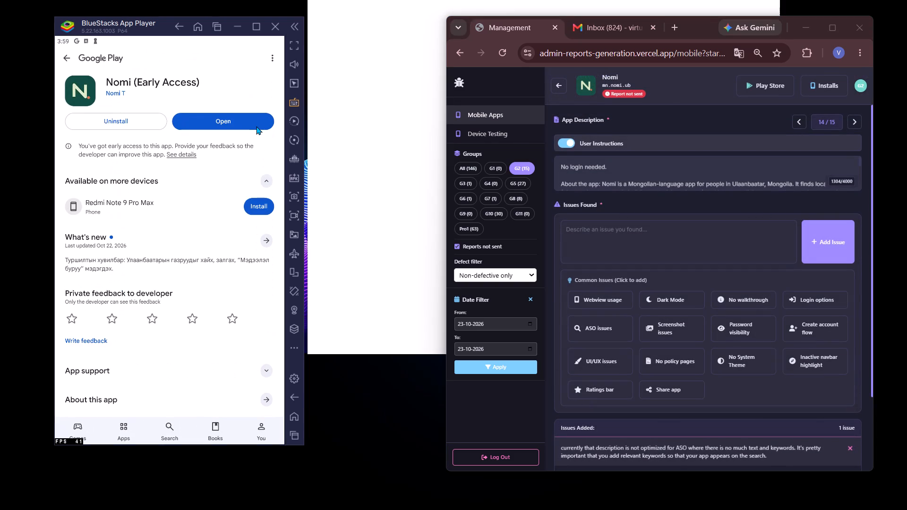
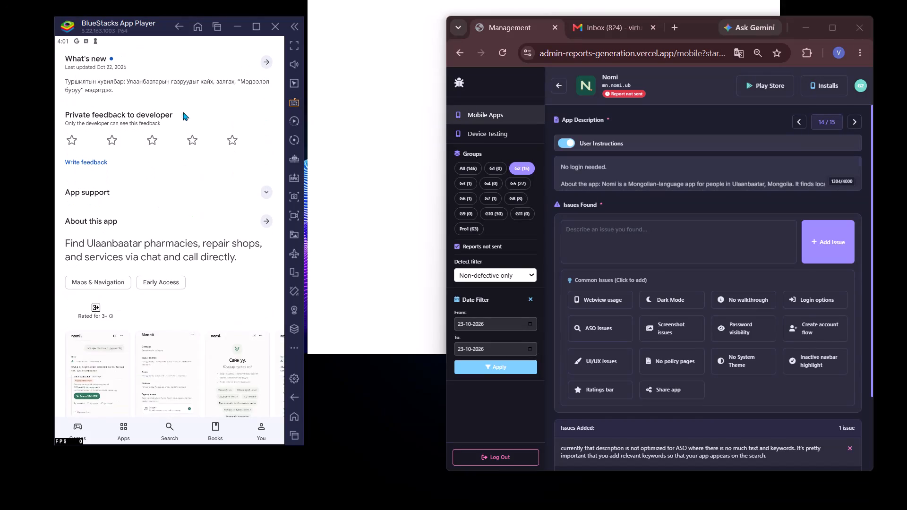
Check Nomi's Play Store description and screenshots, and add the common issues No walkthrough and Screenshot issues to its report.
drag(175, 269, 184, 195)
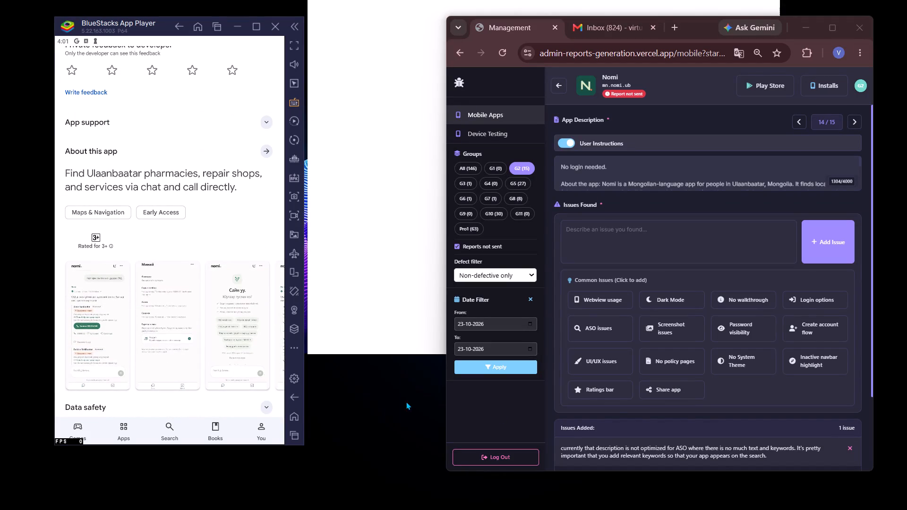
click(743, 308)
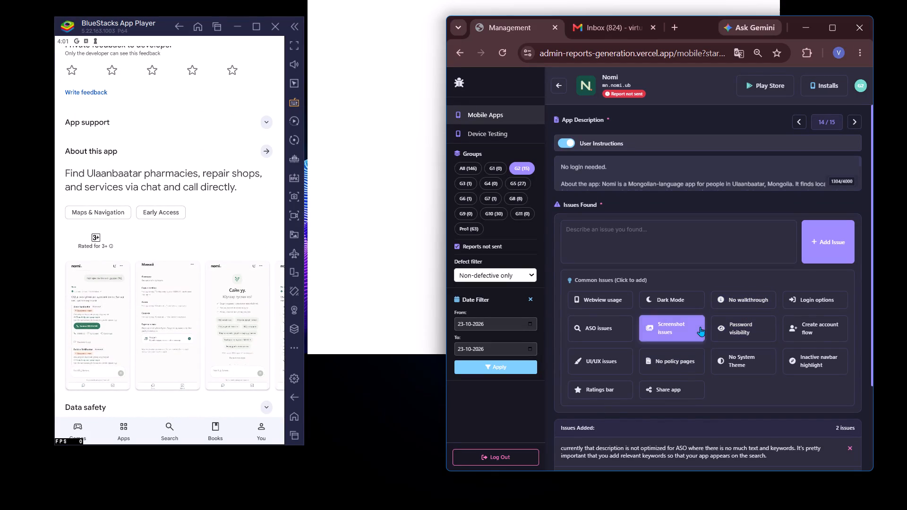
click(700, 327)
scroll(675, 331, down, 1)
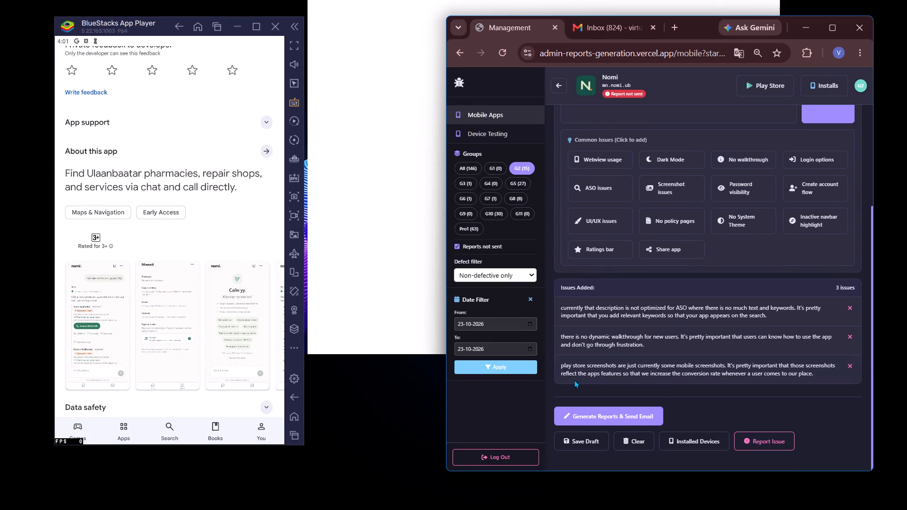
scroll(167, 246, up, 3)
Launch Nomi from its Play Store listing in BlueStacks and accept the welcome terms to reach the chat home.
drag(199, 147, 179, 307)
drag(203, 143, 164, 327)
click(240, 124)
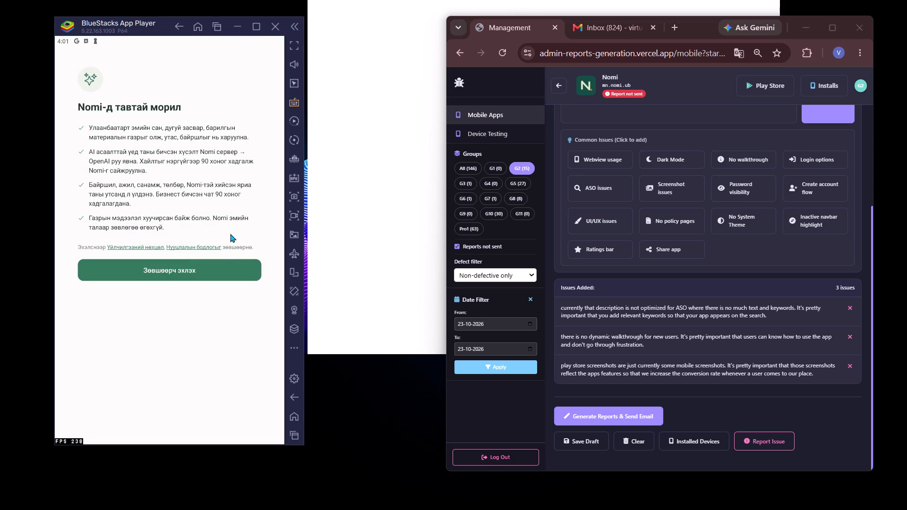
click(216, 265)
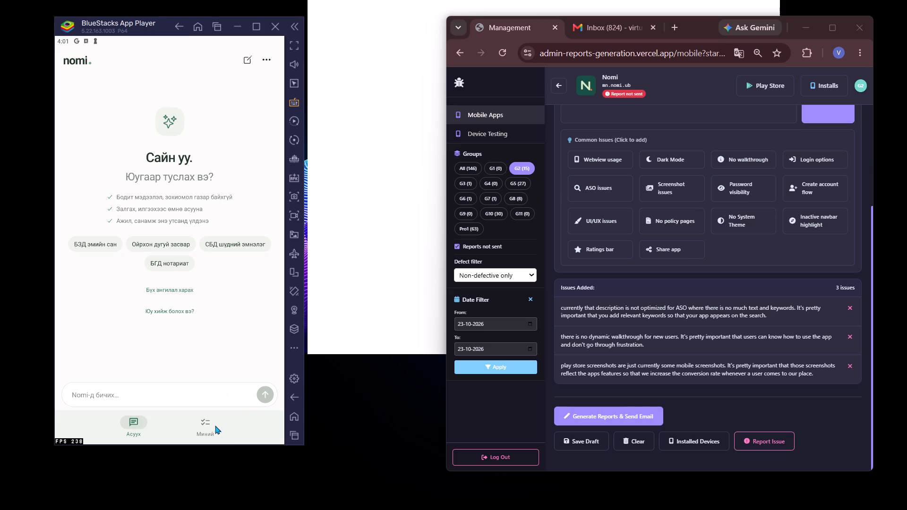
Examine the options on Nomi's Тохиргоо settings sheet and close it.
click(267, 61)
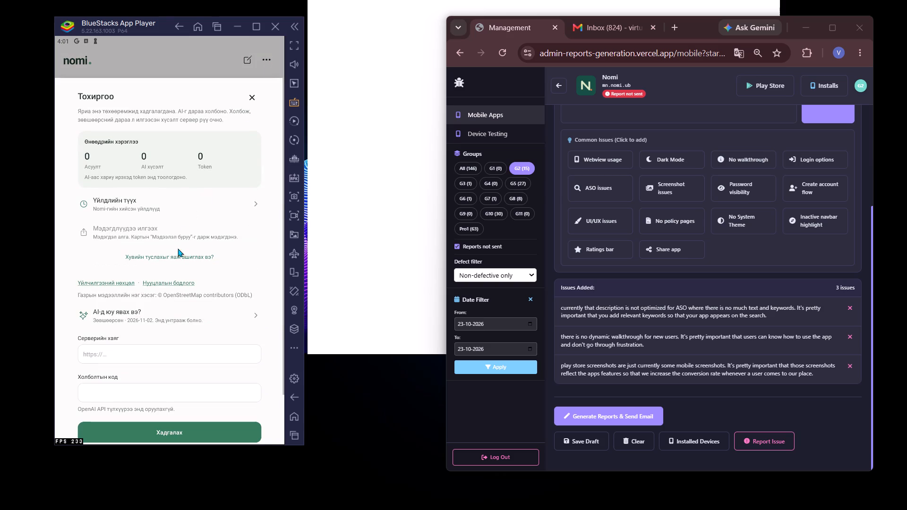
drag(158, 342, 137, 171)
drag(205, 158, 171, 286)
click(188, 50)
Examine the Миний page's sections and its settings sheet for responsiveness and missing features, and return to the Асуух chat page.
click(202, 425)
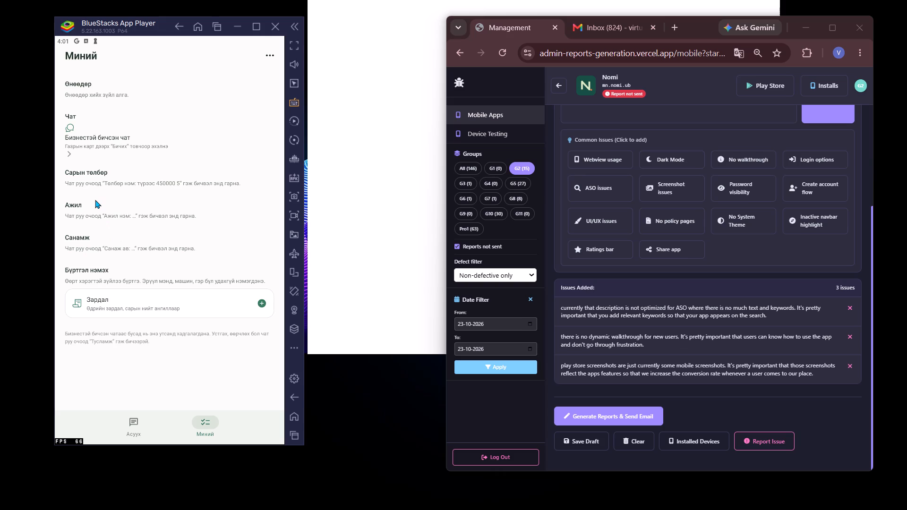
click(153, 99)
click(131, 155)
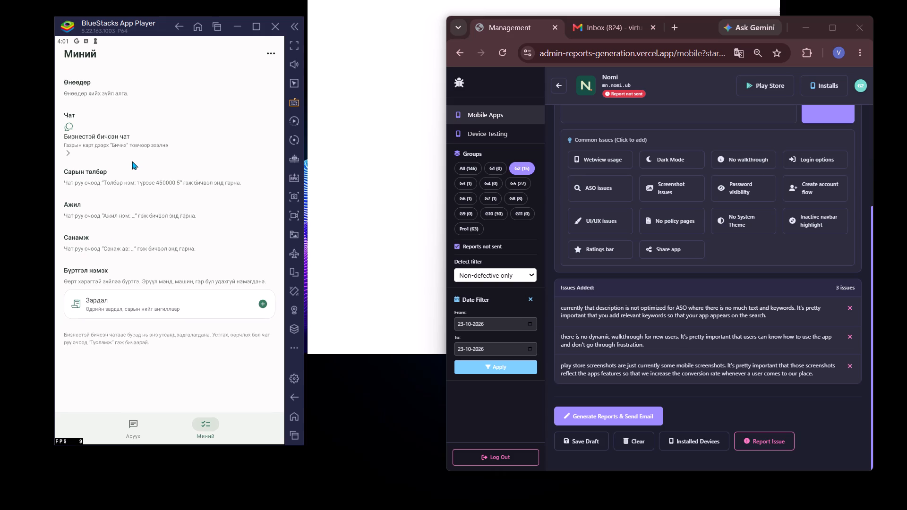
click(69, 63)
click(88, 243)
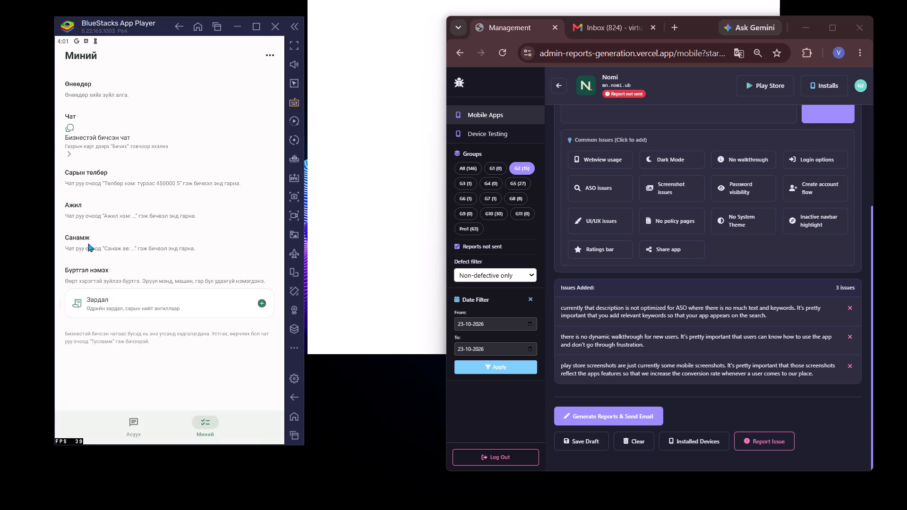
click(88, 220)
drag(90, 273, 92, 284)
drag(265, 55, 265, 59)
drag(133, 291, 175, 129)
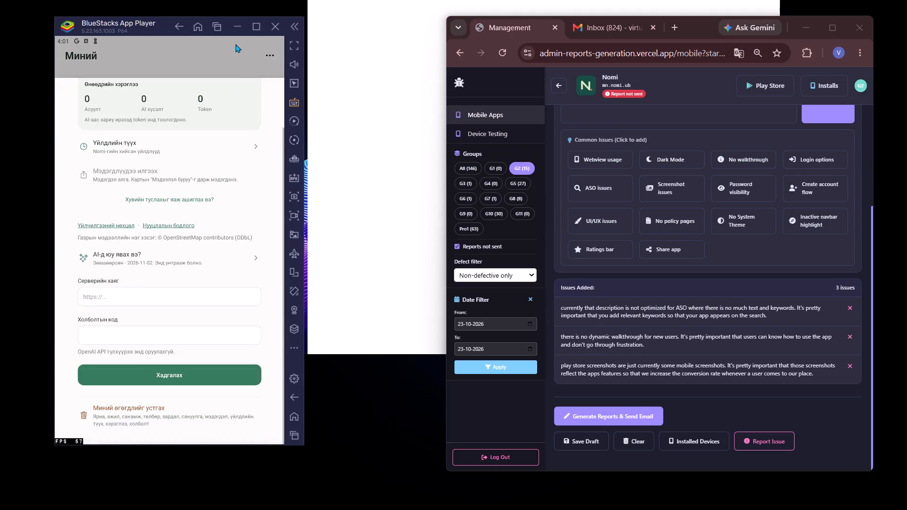
click(235, 44)
click(171, 72)
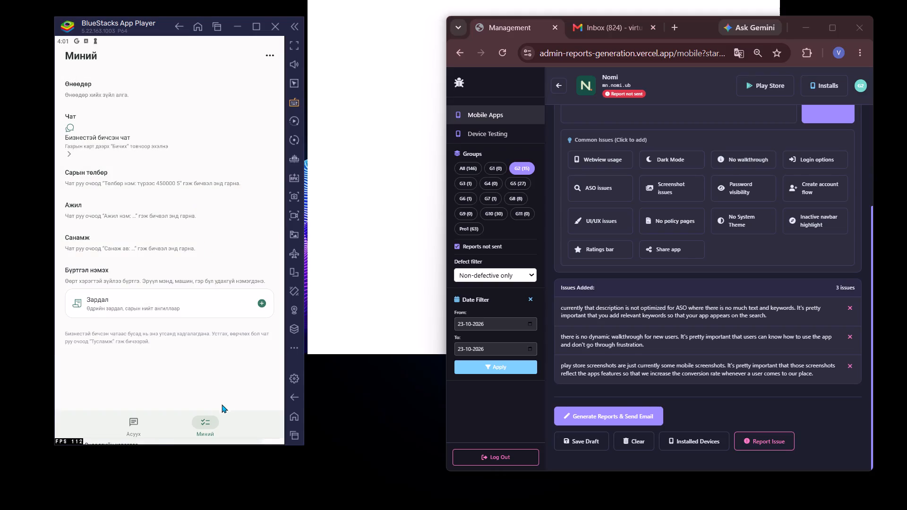
click(154, 434)
Add the common issues Login options and Ratings bar to Nomi's report in Chrome and review the issues list.
click(794, 153)
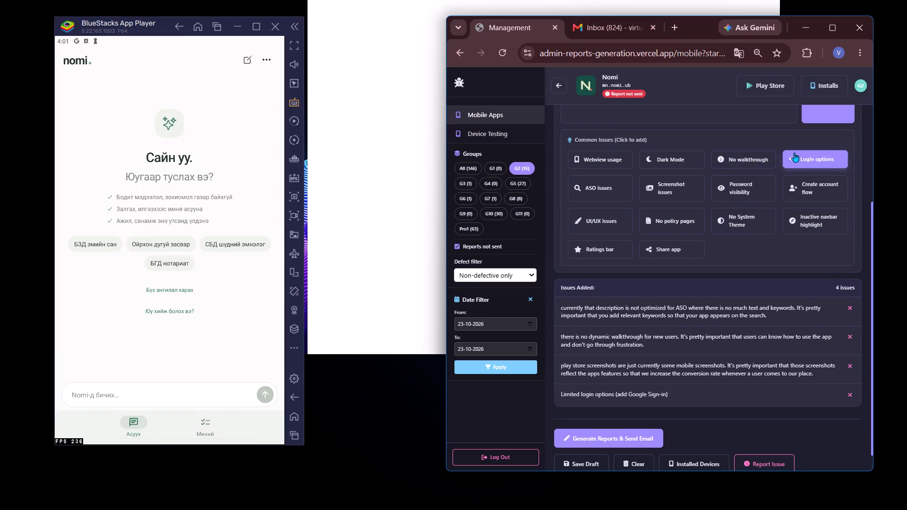
click(624, 257)
scroll(599, 367, down, 2)
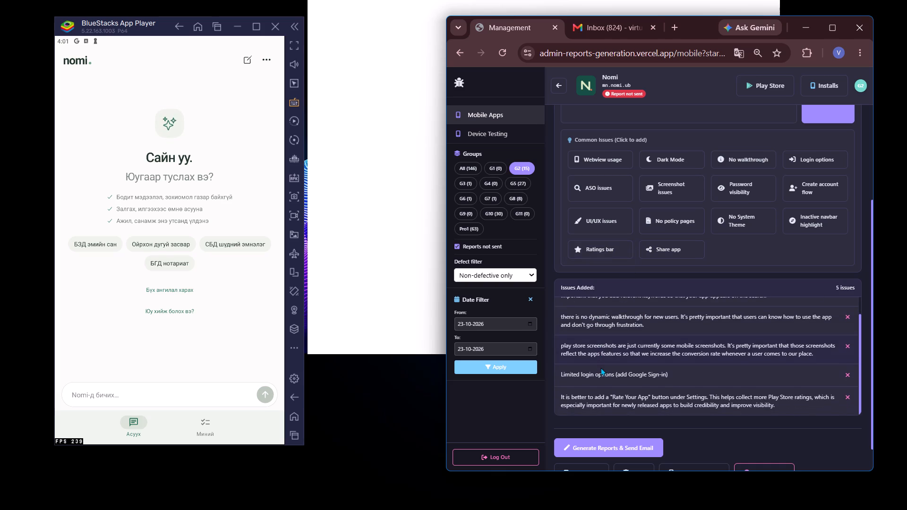
scroll(600, 367, down, 1)
Read Nomi's user instructions and translate the word Улаанбаатарын from its app description into English, returning to the user instructions.
scroll(658, 291, up, 2)
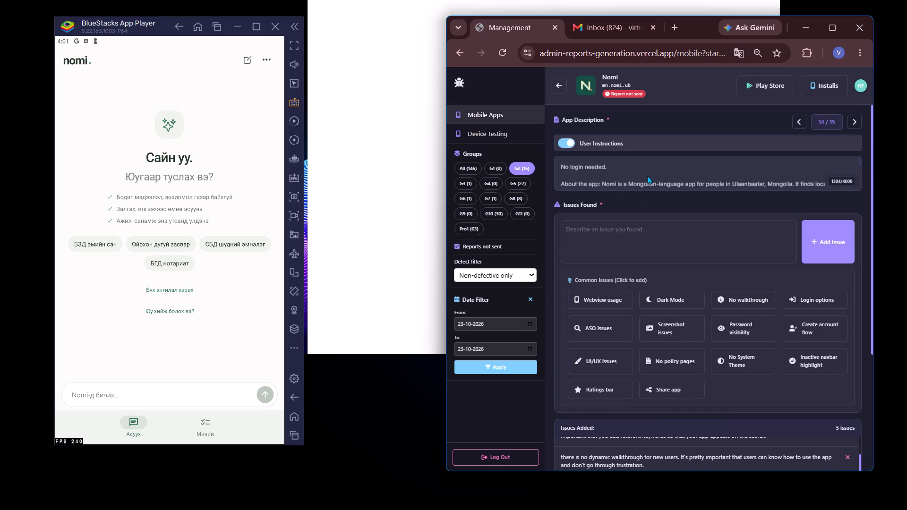
scroll(687, 178, down, 1)
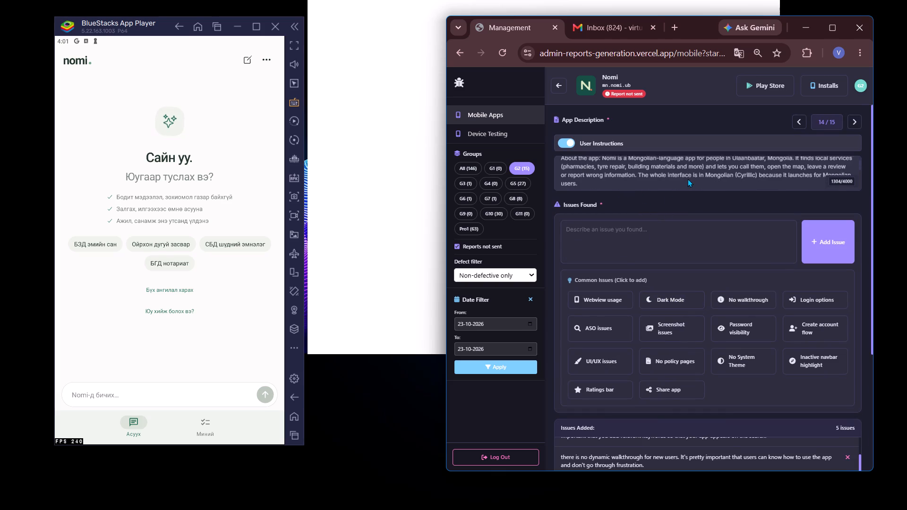
scroll(687, 178, up, 1)
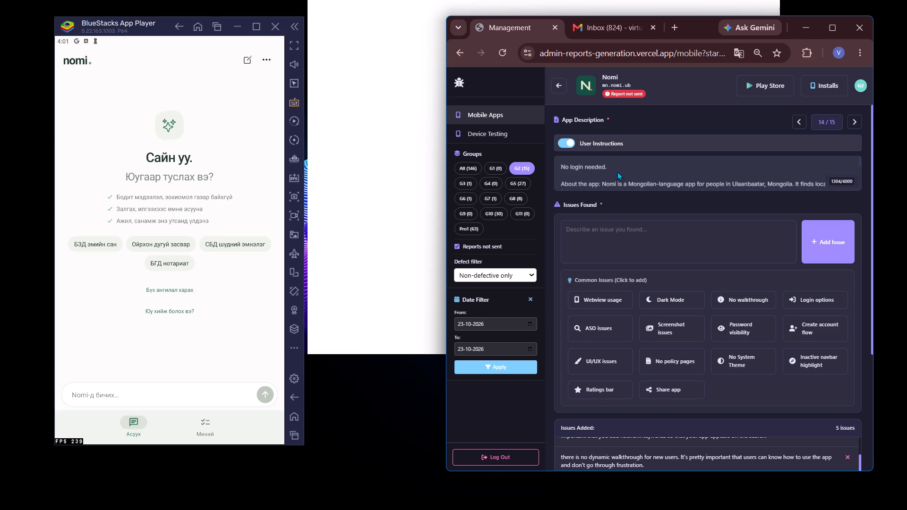
click(572, 146)
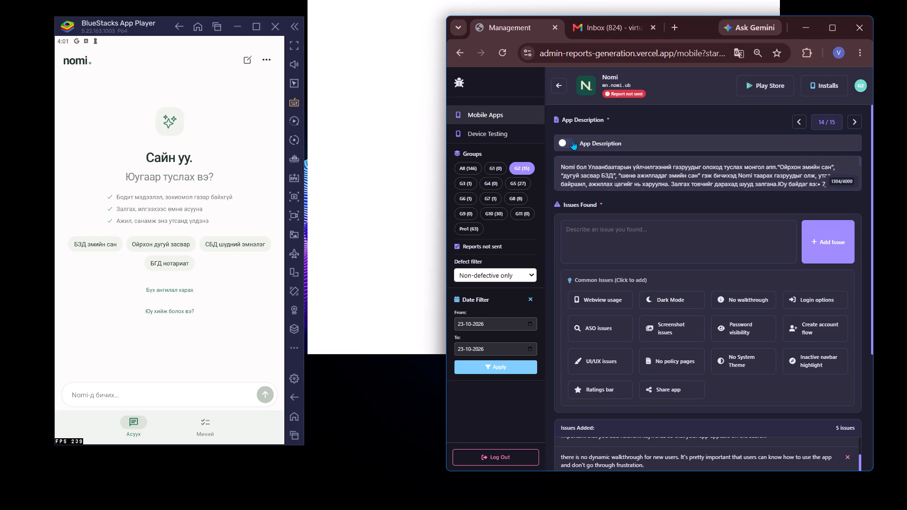
drag(587, 164, 609, 166)
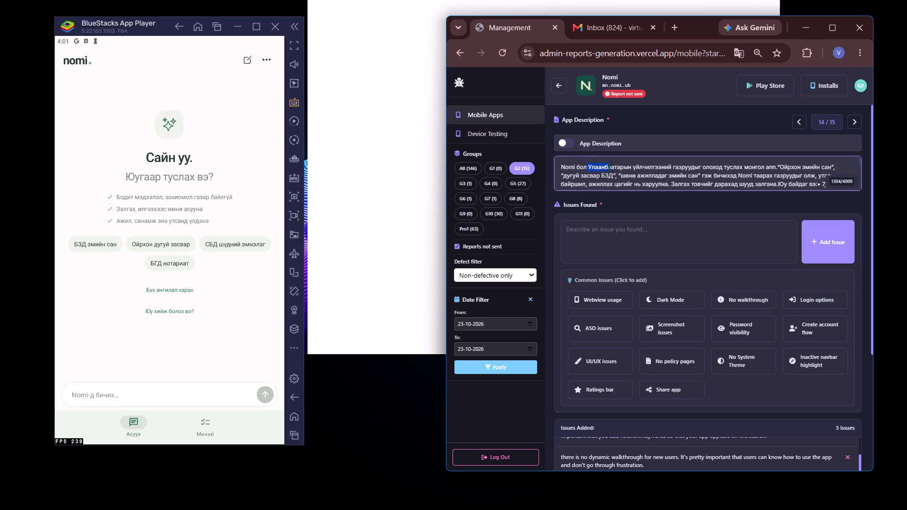
drag(609, 166, 629, 167)
right_click(609, 173)
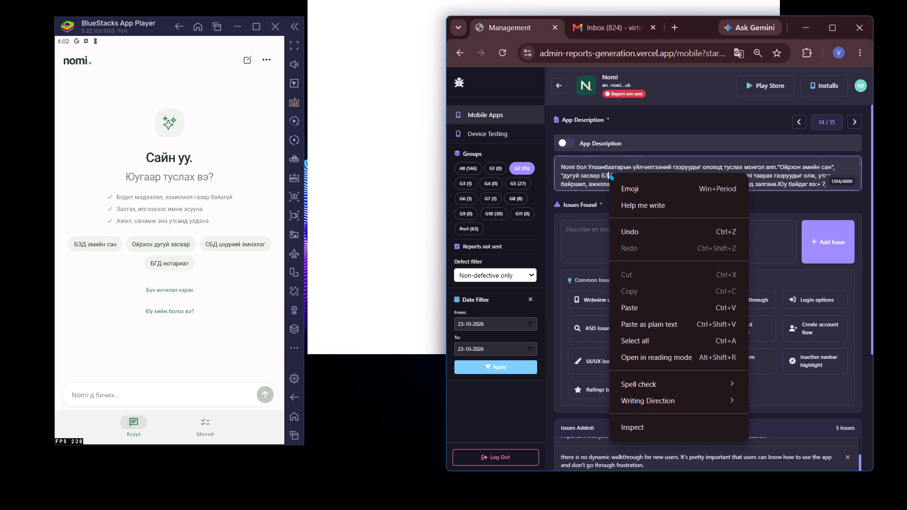
drag(589, 163, 606, 164)
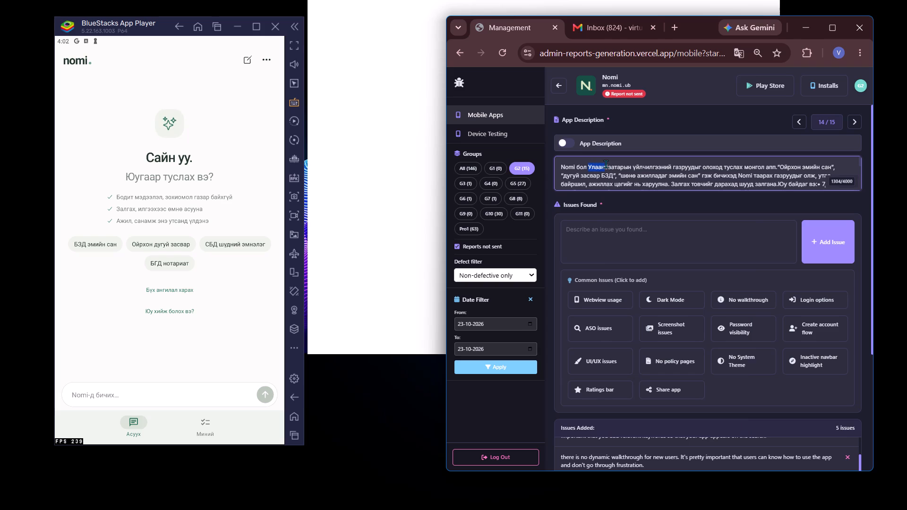
drag(606, 164, 632, 165)
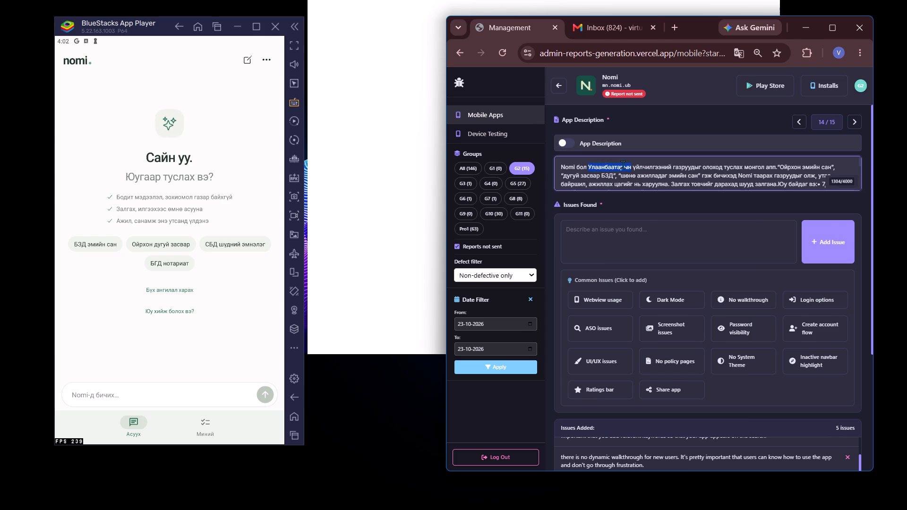
right_click(623, 164)
click(693, 379)
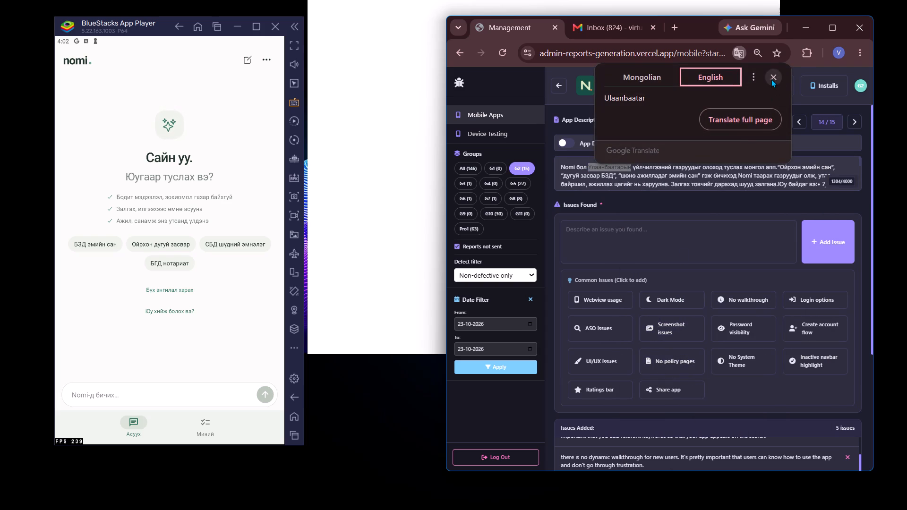
click(771, 79)
click(569, 143)
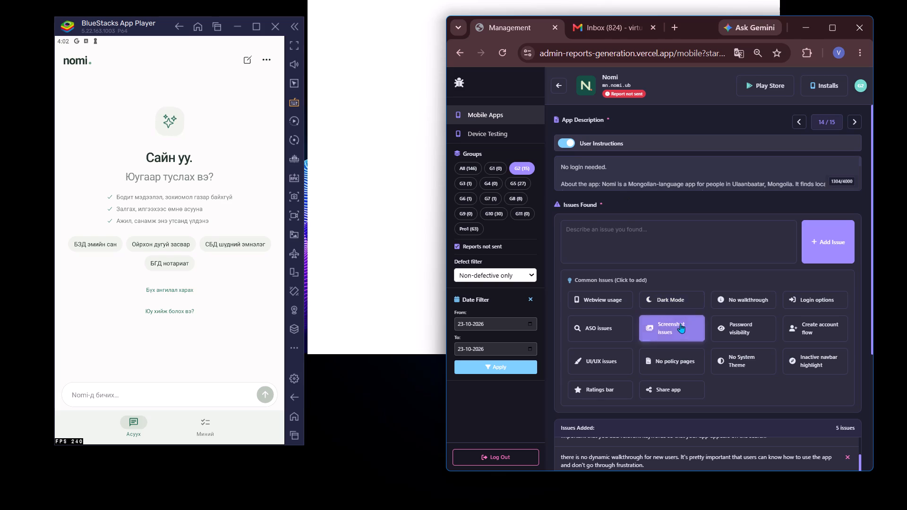
click(579, 331)
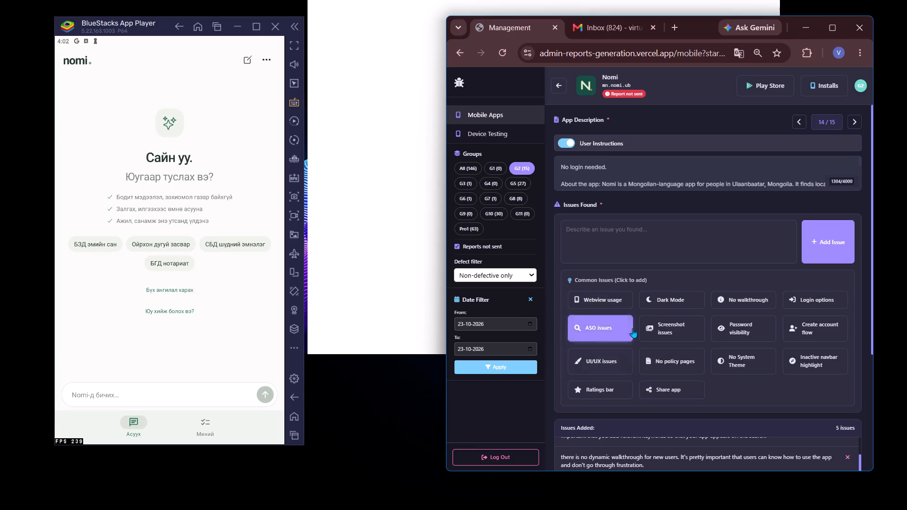
Fill the issue description with the saved clipboard text about Spanish app language, English as default and multiple language support.
click(639, 230)
key(super+v)
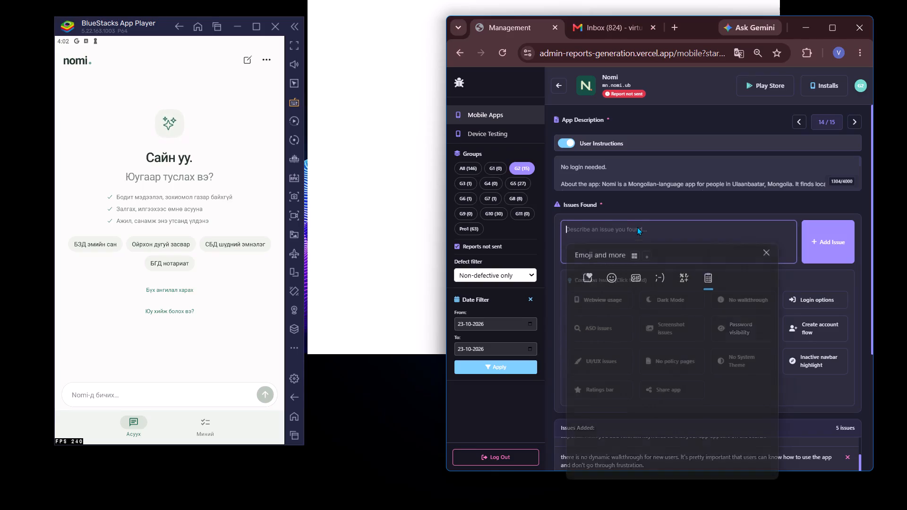
scroll(667, 346, down, 2)
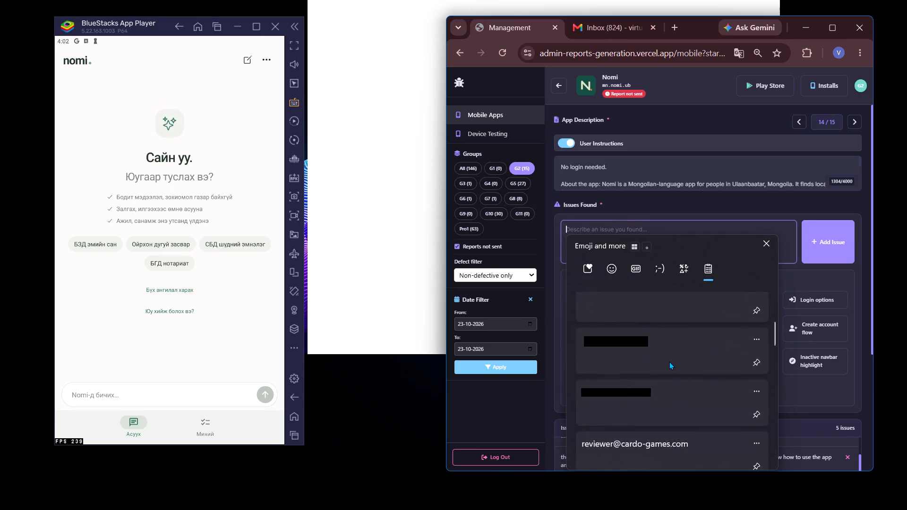
scroll(669, 361, down, 2)
click(669, 361)
key(ctrl+v)
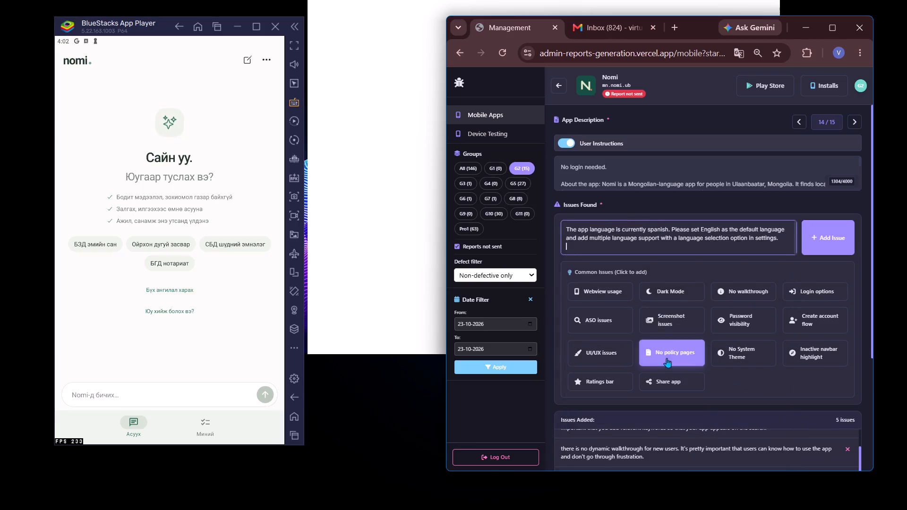
Replace the word "spanish" with "mongolian" in the language issue description.
drag(648, 230, 668, 231)
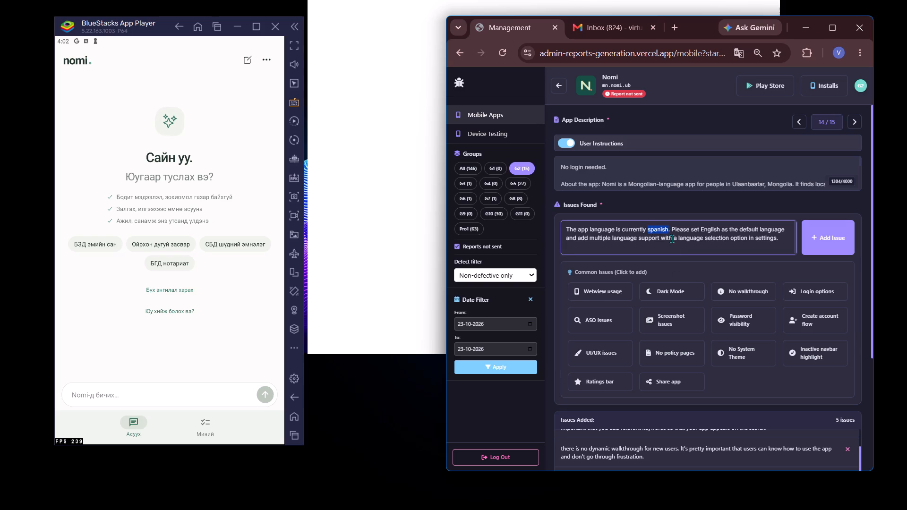
key(BackSpace)
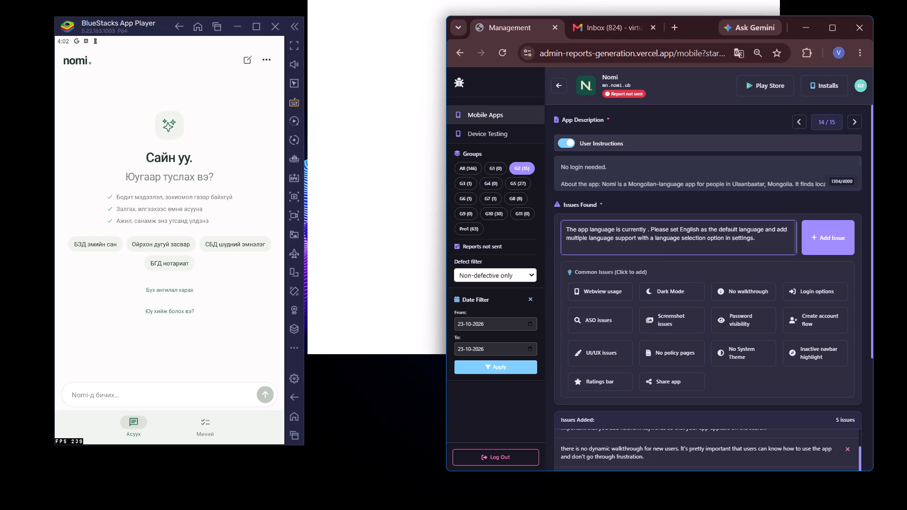
text(mangolian)
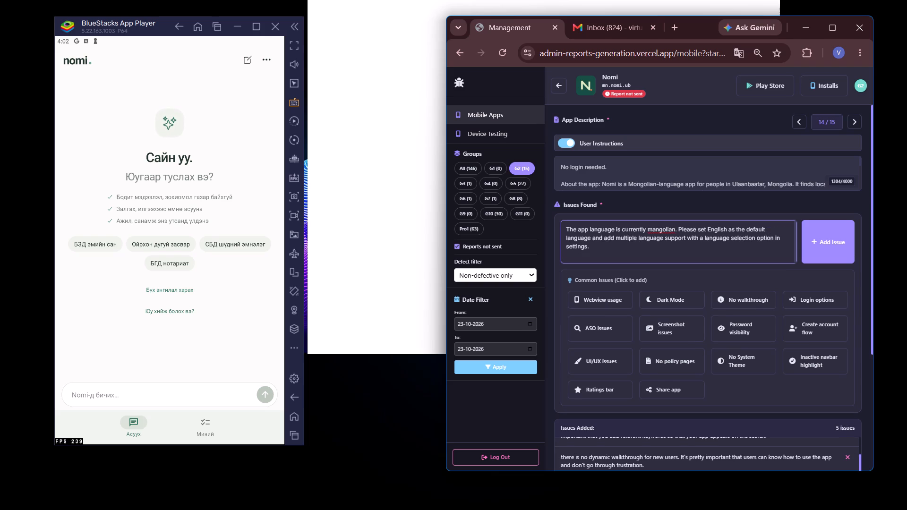
key(Left)
key(Left)
key(Left)
key(Left)
key(Left)
key(Left)
key(Left)
key(BackSpace)
key(o)
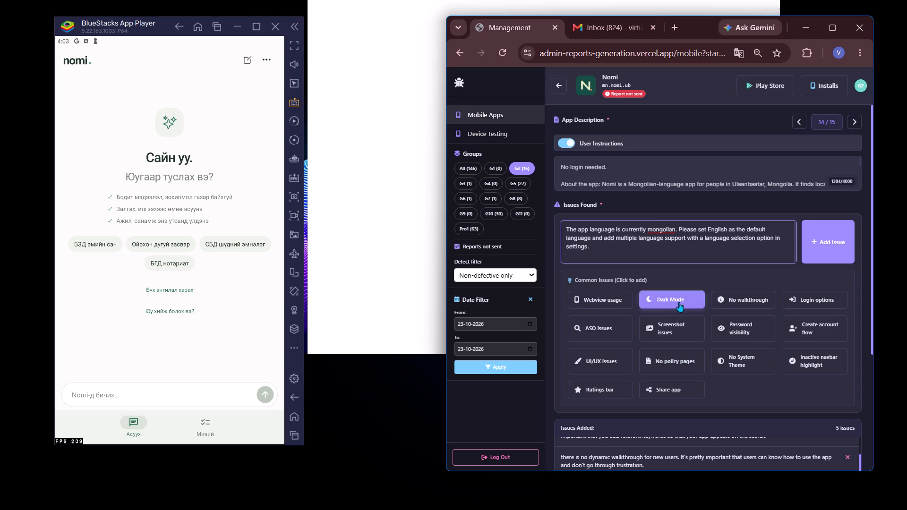
Add the Mongolian app language issue to Nomi's report and review the list of added issues.
click(839, 255)
scroll(805, 305, down, 3)
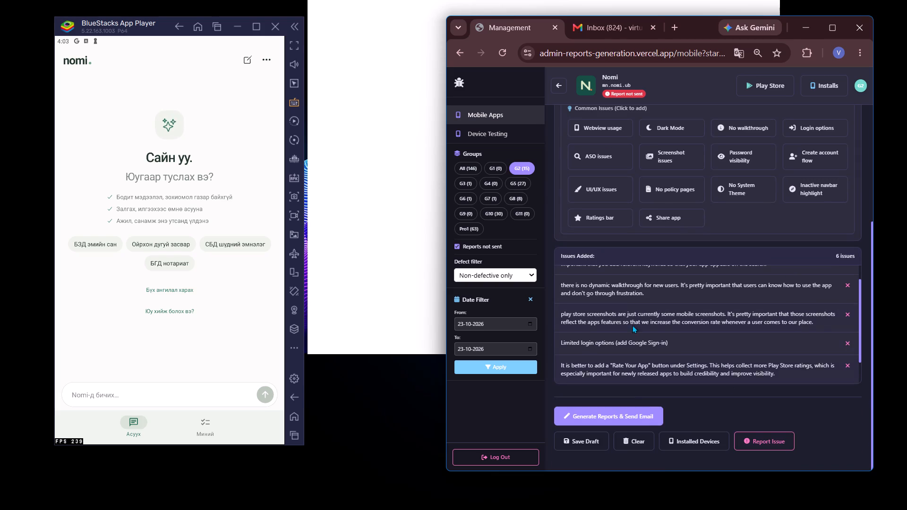
scroll(630, 315, up, 2)
scroll(630, 315, down, 3)
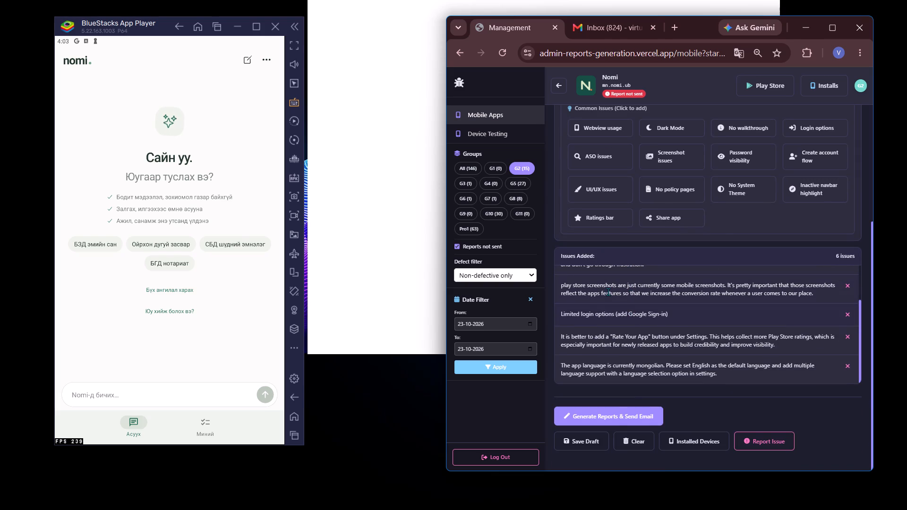
Generate Nomi's reports and send the email.
click(616, 417)
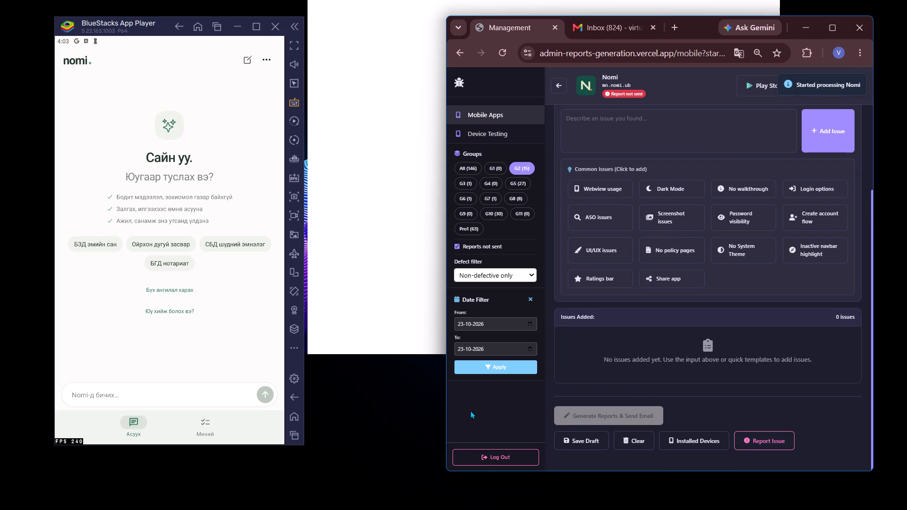
Switch to BlueStacks and uninstall Nomi (Early Access) from its Google Play page.
click(298, 434)
click(235, 295)
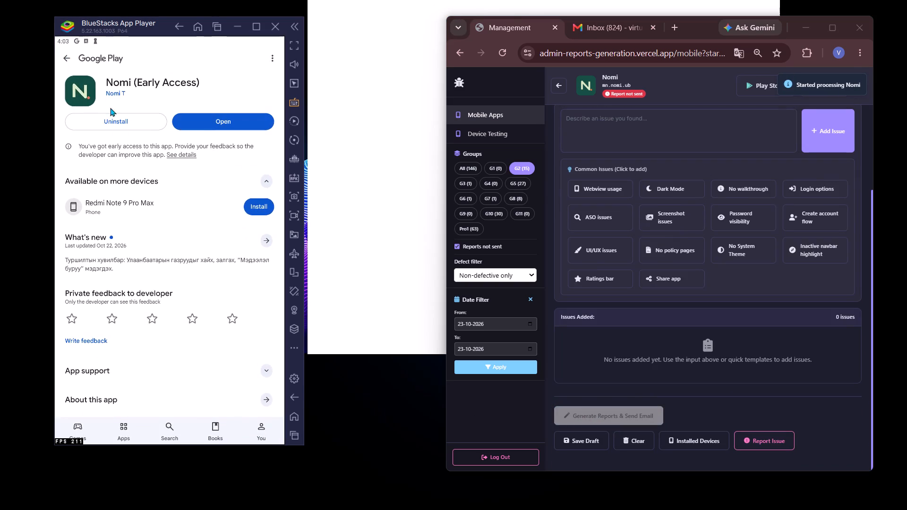
click(118, 127)
click(238, 255)
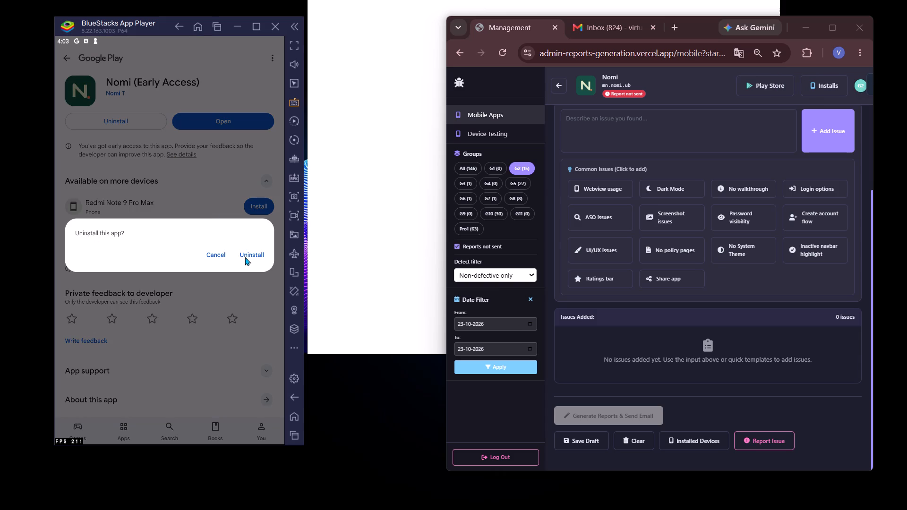
click(253, 253)
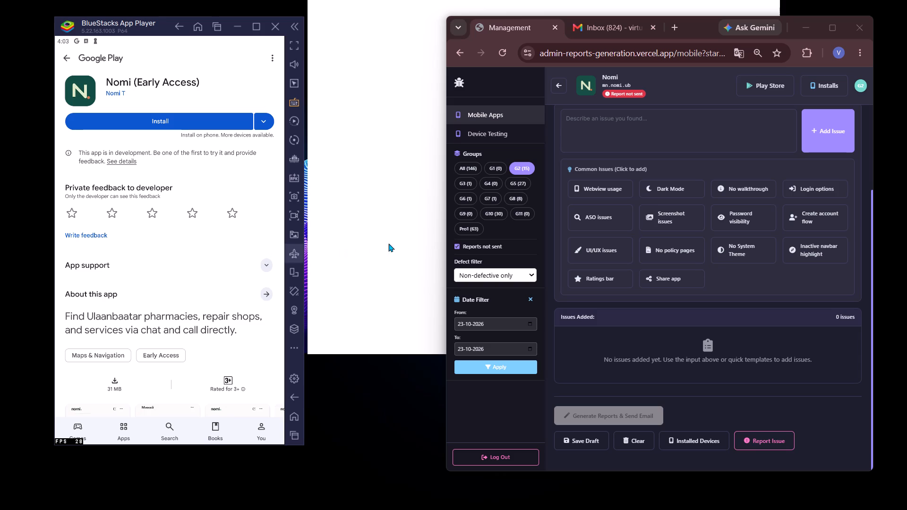
Advance the management site to Honkle: Bus Jam Word Puzzle, app 15/15, in both the emulator's Chrome and desktop Chrome.
click(293, 429)
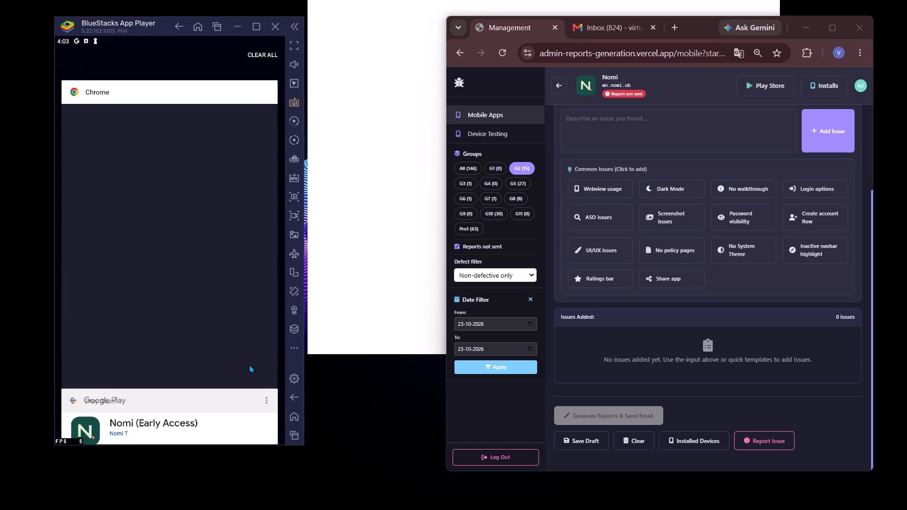
click(222, 323)
click(261, 115)
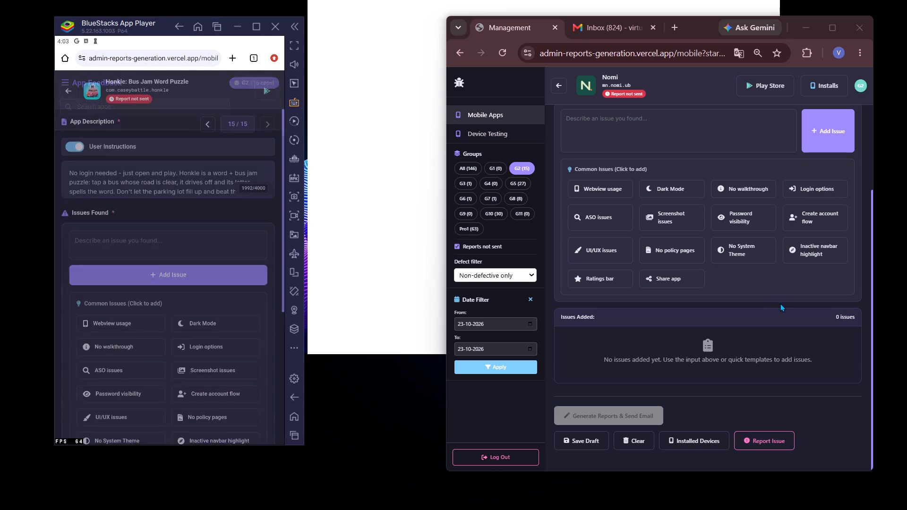
scroll(779, 305, up, 5)
click(853, 120)
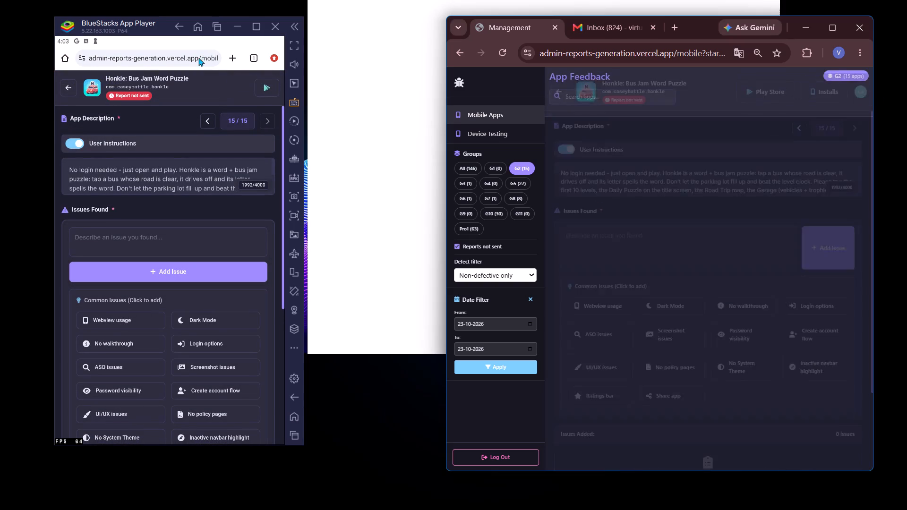
Open the Google Play page of Honkle: Bus Jam Word Puzzle in the emulator.
click(267, 90)
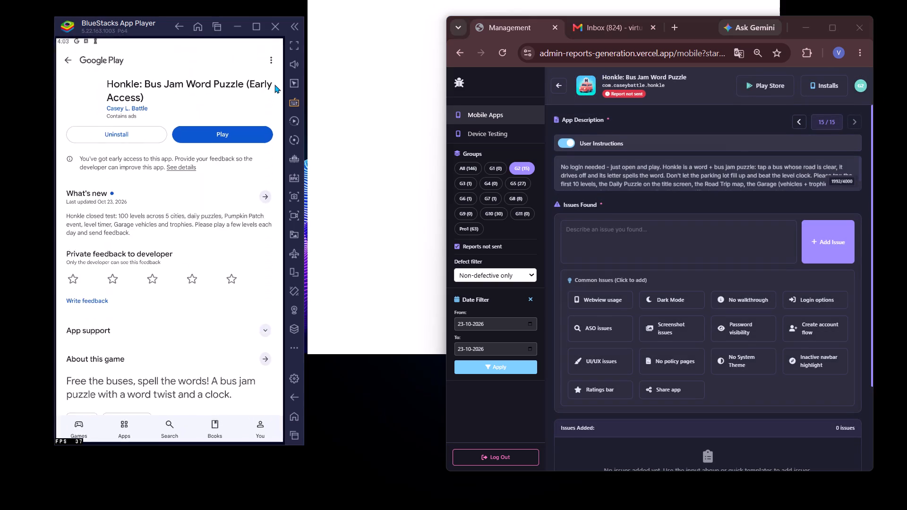
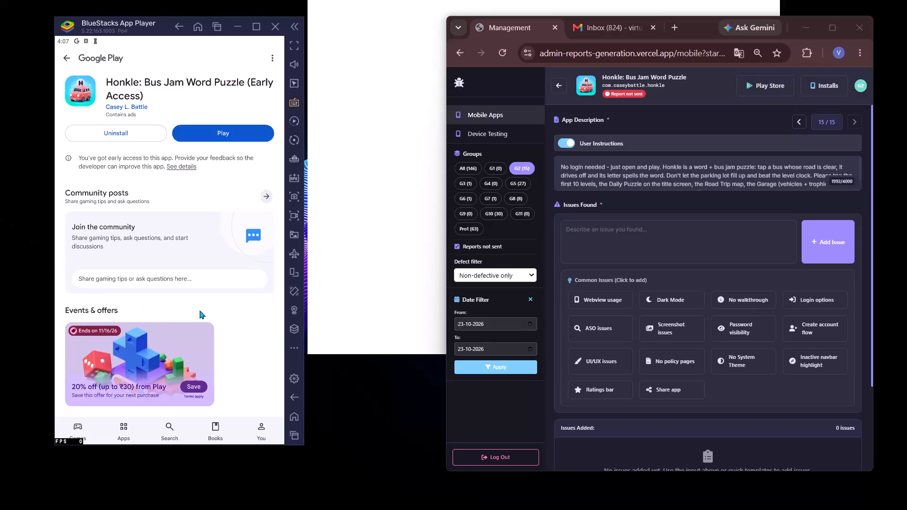
Examine Honkle's release notes, description and store screenshots on its Google Play page.
scroll(207, 310, down, 7)
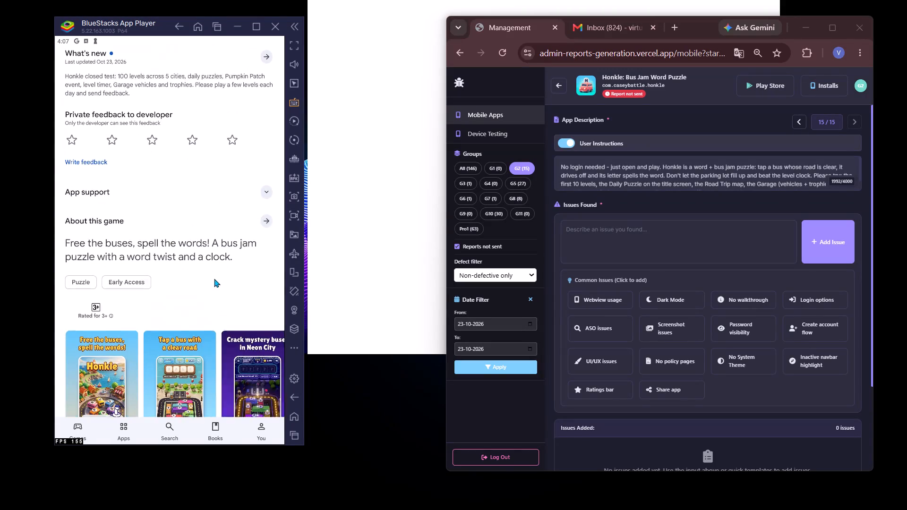
scroll(215, 276, down, 1)
drag(231, 191, 0, 177)
drag(176, 161, 103, 167)
drag(198, 159, 76, 168)
drag(246, 128, 102, 139)
drag(175, 128, 102, 148)
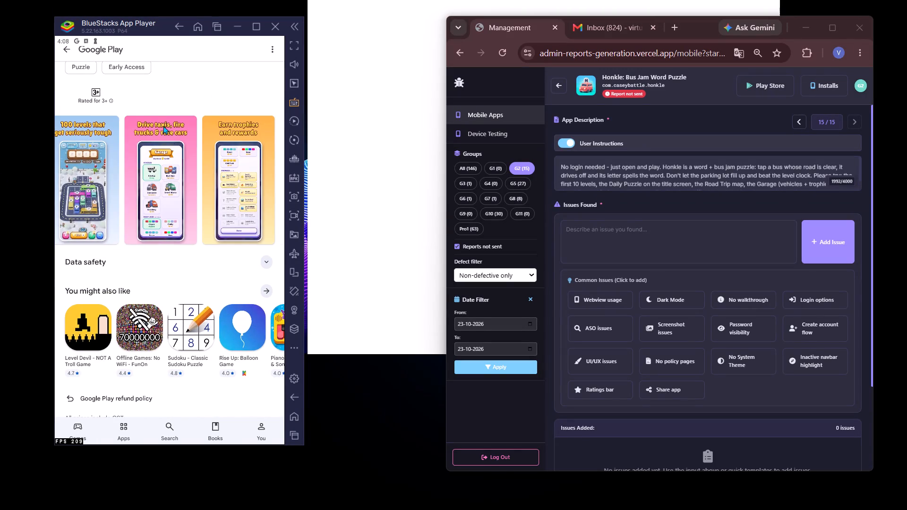
drag(184, 144, 150, 143)
Launch Honkle from its Google Play page and collect the Day 1 daily bonus.
drag(196, 101, 142, 417)
drag(238, 253, 177, 348)
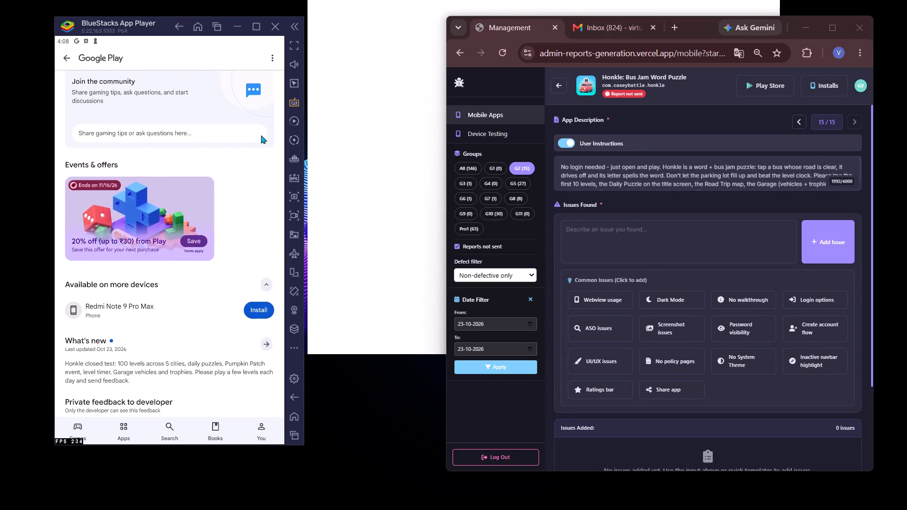
drag(260, 144, 211, 289)
click(247, 142)
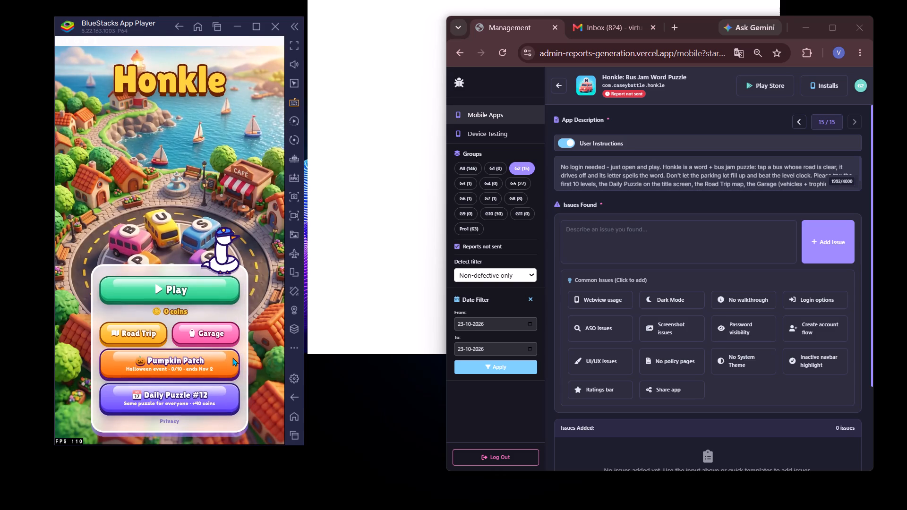
drag(190, 278, 193, 283)
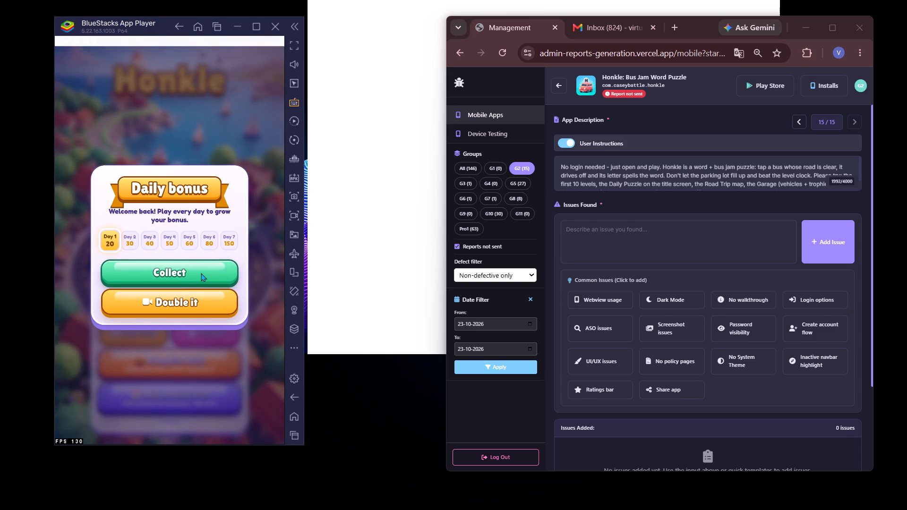
click(201, 270)
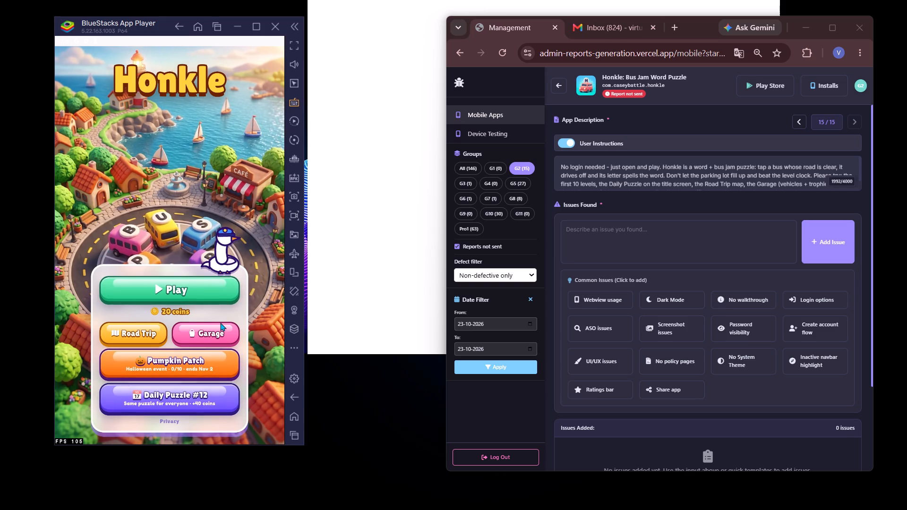
Add the common "Ratings bar" issue to Honkle's report on the management site.
click(604, 386)
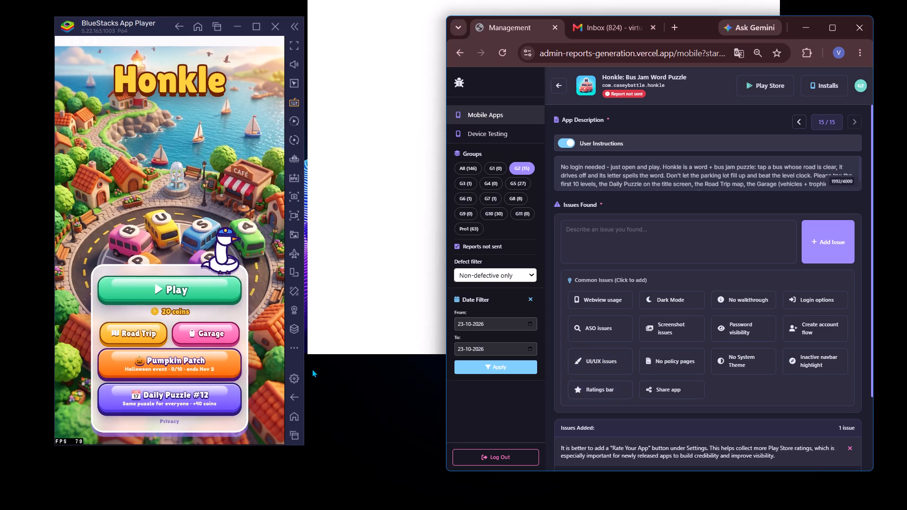
In BlueStacks, play Honkle's Level 1 by sending out the S, N and U buses, and mute the game sound.
click(214, 295)
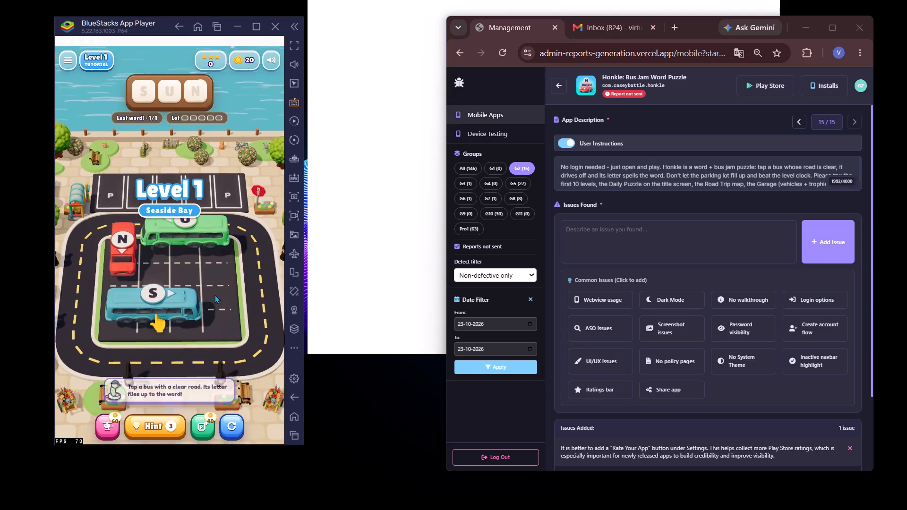
click(175, 313)
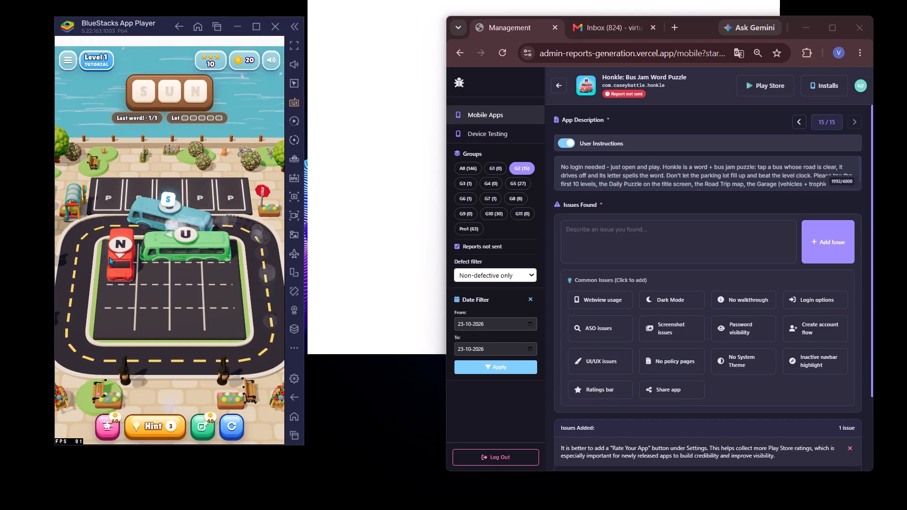
click(117, 259)
triple_click(205, 256)
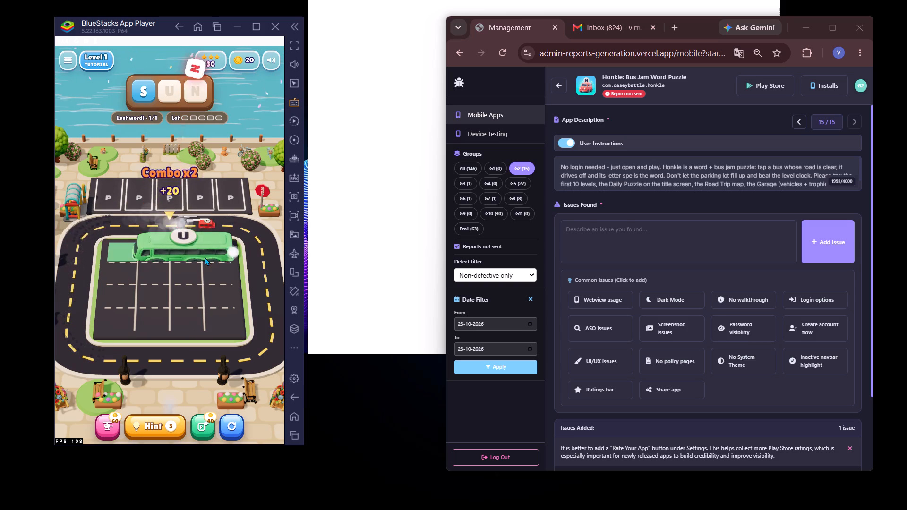
click(264, 62)
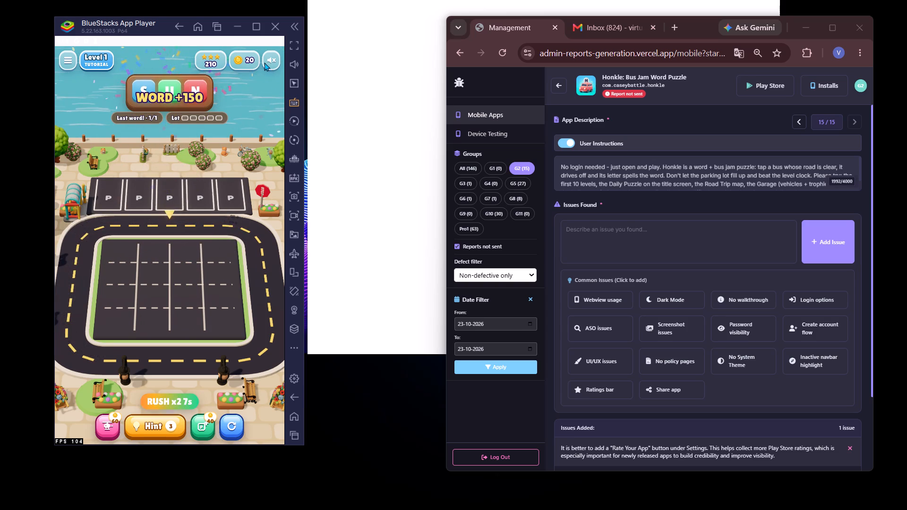
Choose to play Level 1 again from its completion dialog.
click(71, 60)
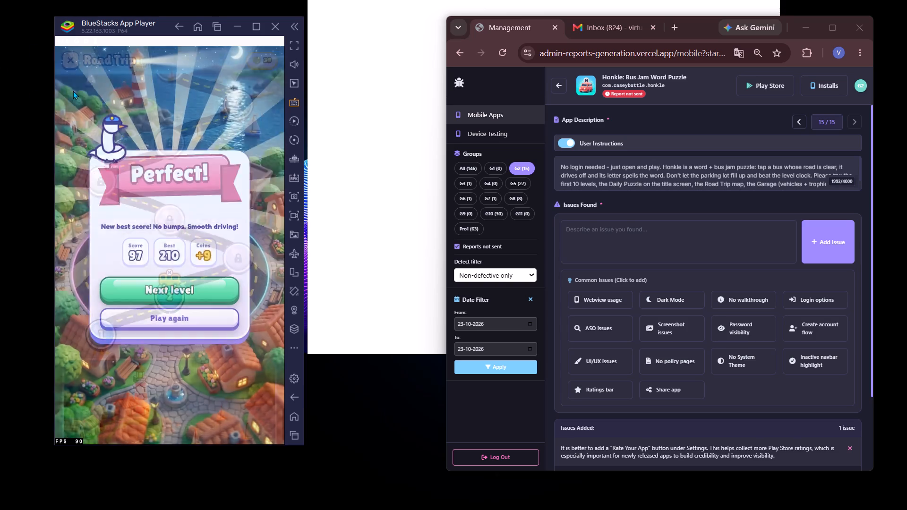
click(184, 315)
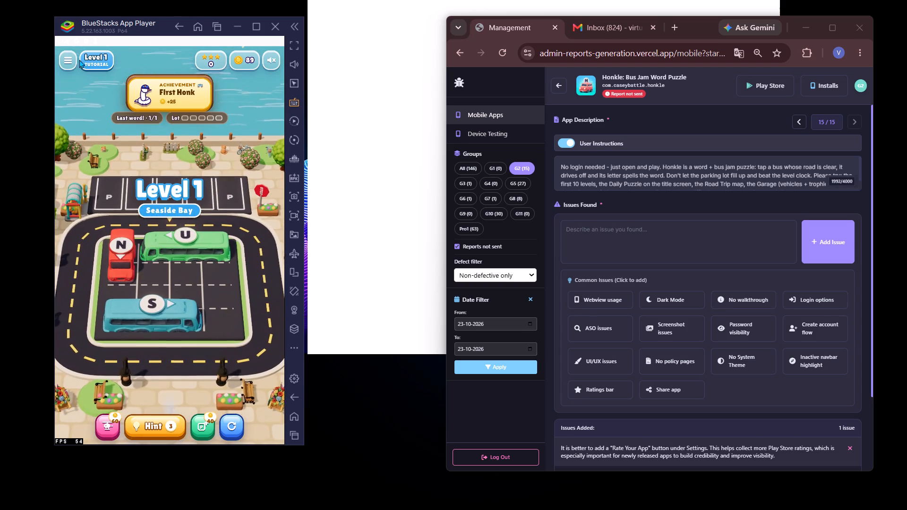
Examine the Road Trip map from Level 1, down to its Seaside Bay section, and return to the level.
click(78, 59)
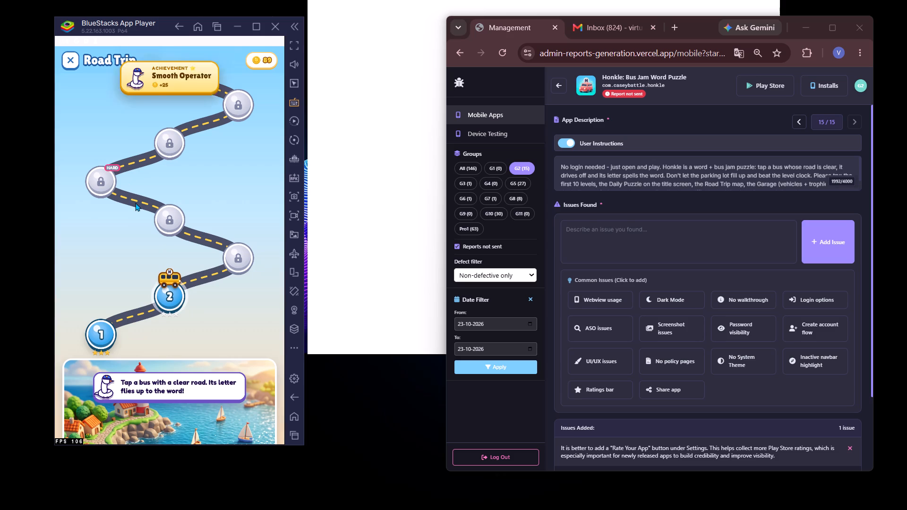
click(69, 64)
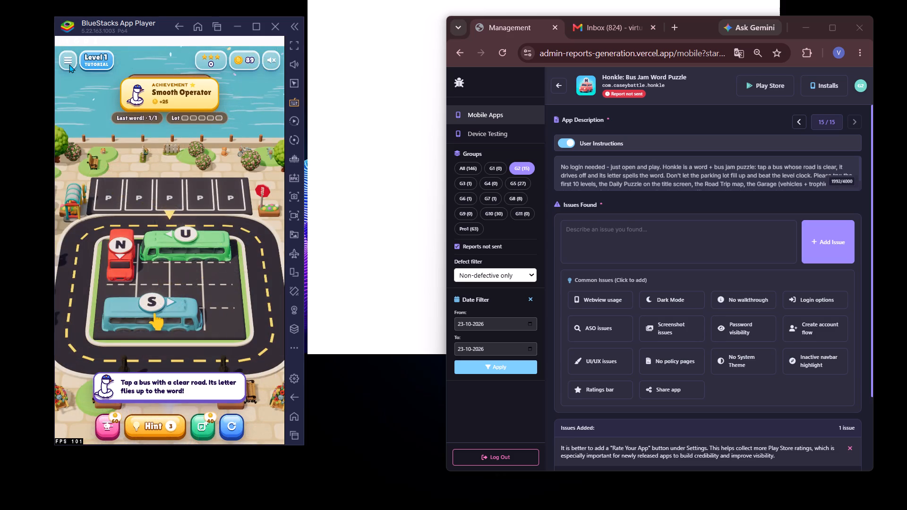
click(69, 64)
click(69, 64)
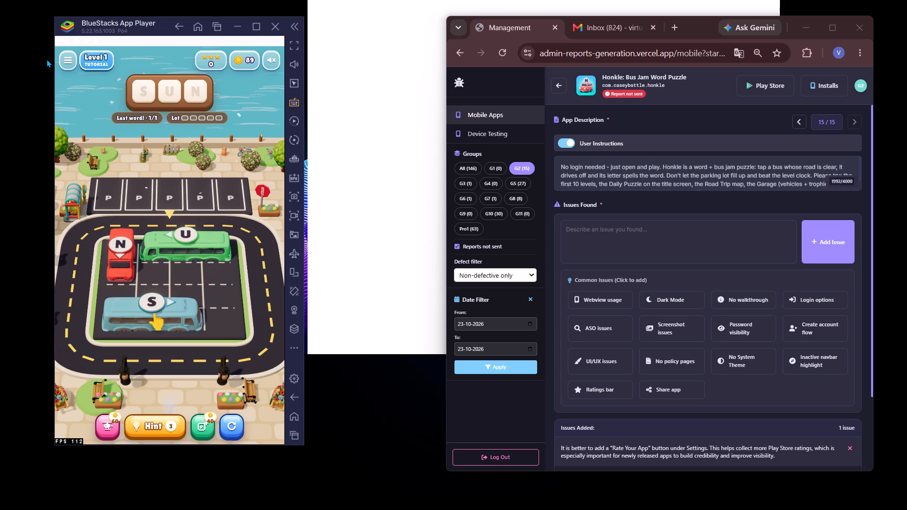
click(68, 53)
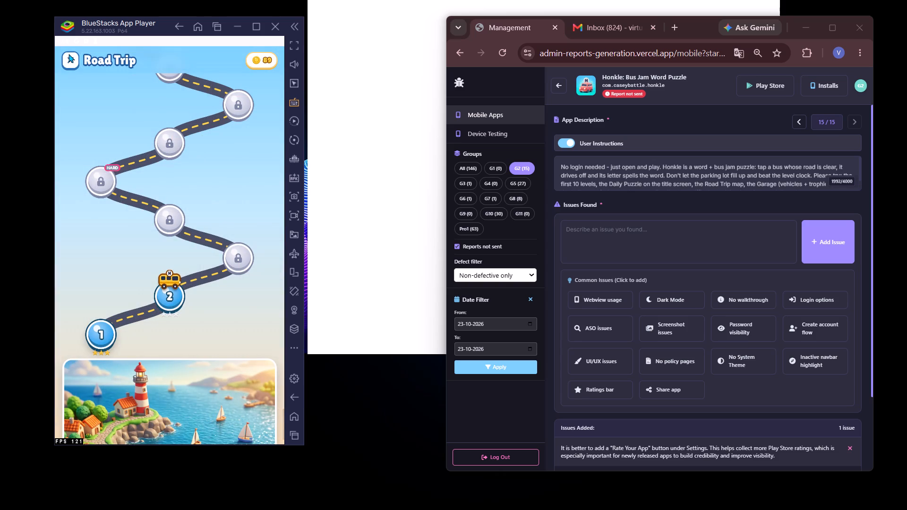
scroll(197, 247, down, 6)
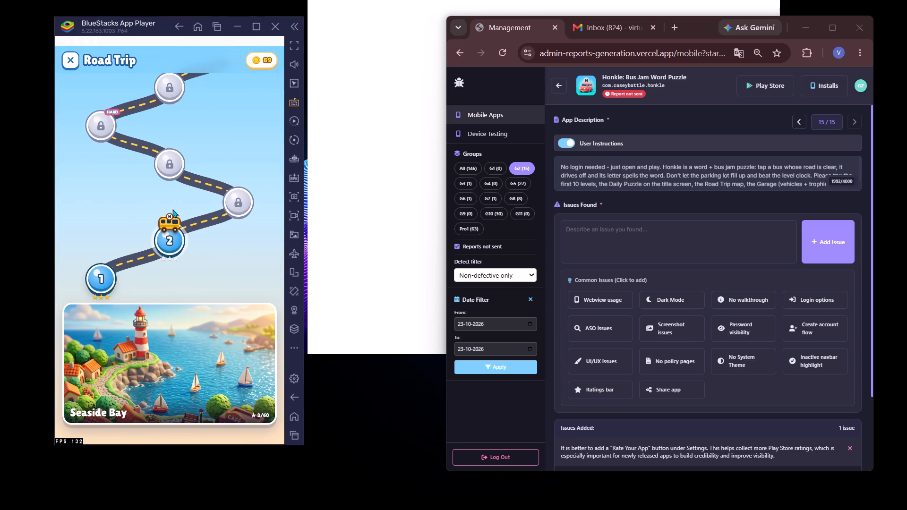
click(201, 336)
click(199, 333)
click(194, 332)
click(65, 68)
drag(80, 65, 87, 66)
click(102, 67)
click(107, 65)
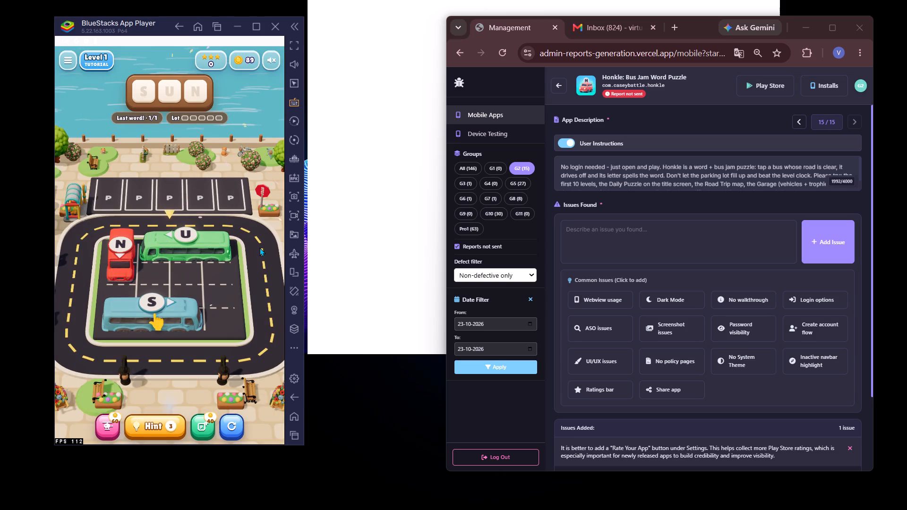
Leave the level, close the Play Store in the emulator's recent apps, and reopen Honkle.
click(299, 397)
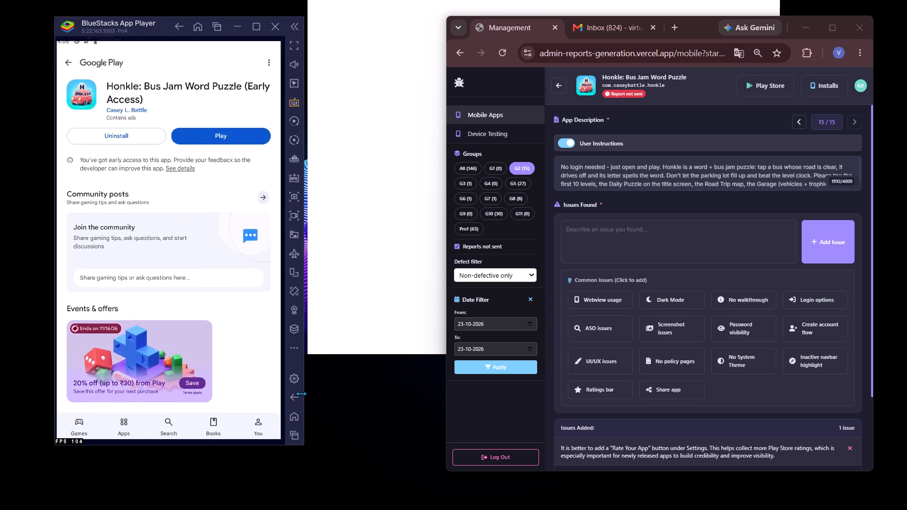
click(299, 429)
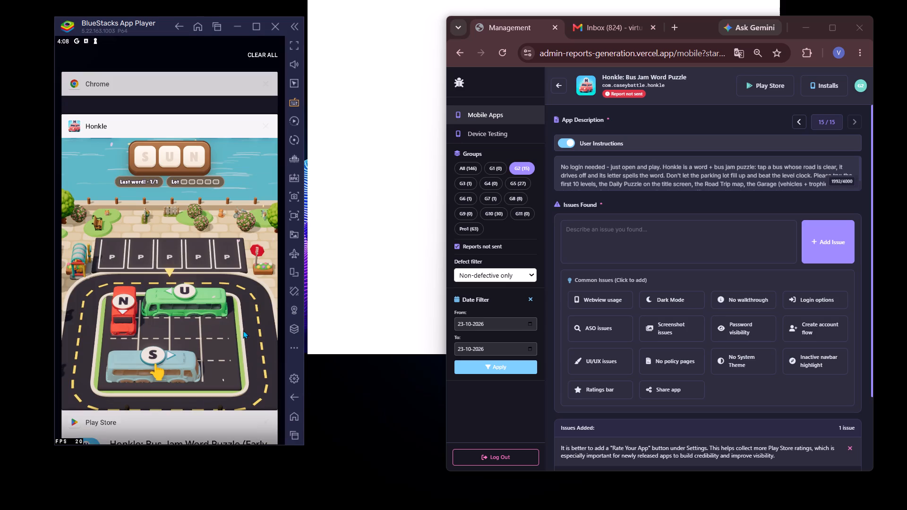
click(268, 418)
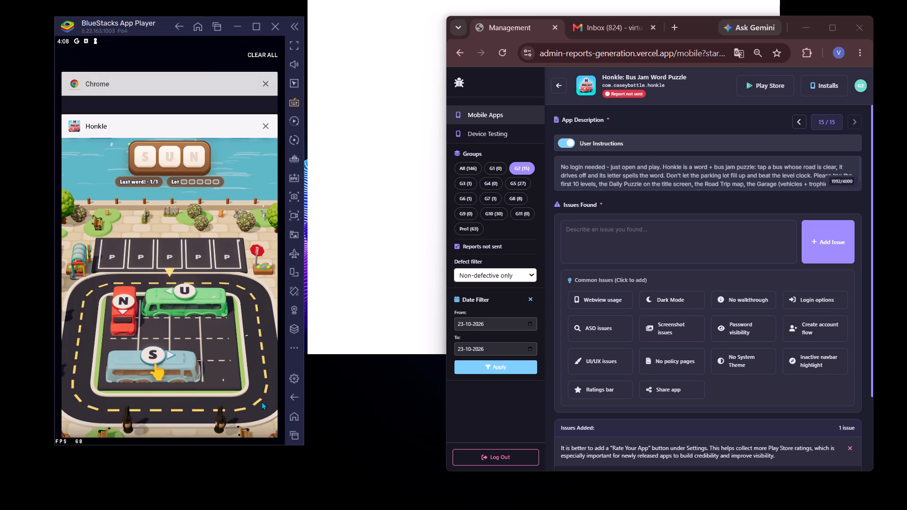
click(207, 208)
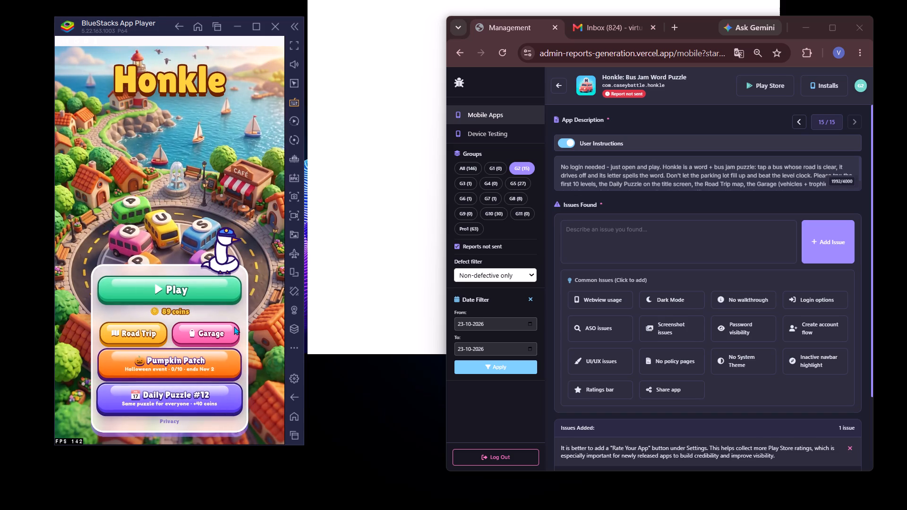
Read Honkle's privacy policy from the title screen through to its contact section, and return to the game.
click(172, 428)
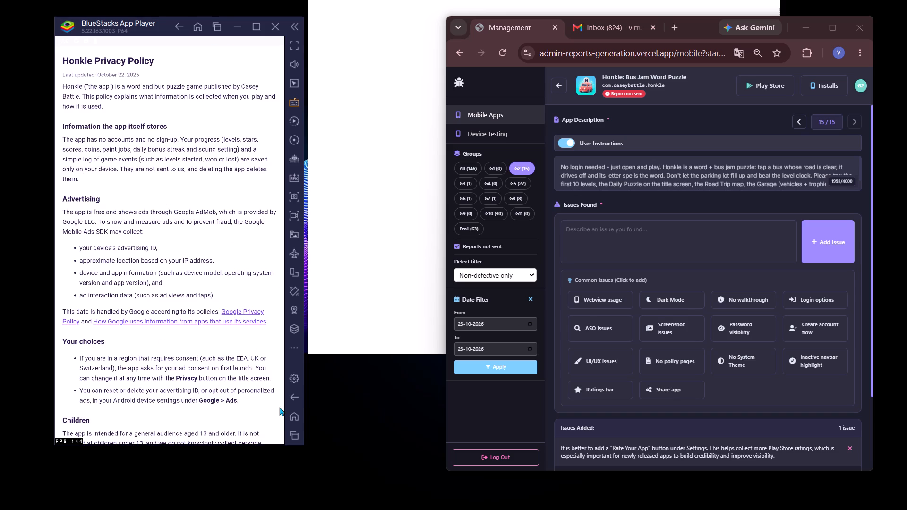
scroll(230, 341, down, 11)
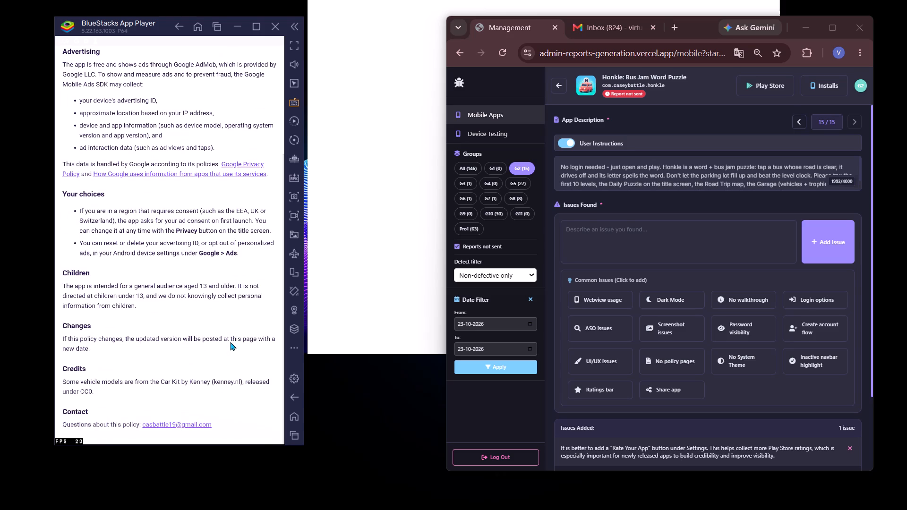
scroll(230, 342, down, 4)
click(295, 398)
click(288, 436)
click(211, 298)
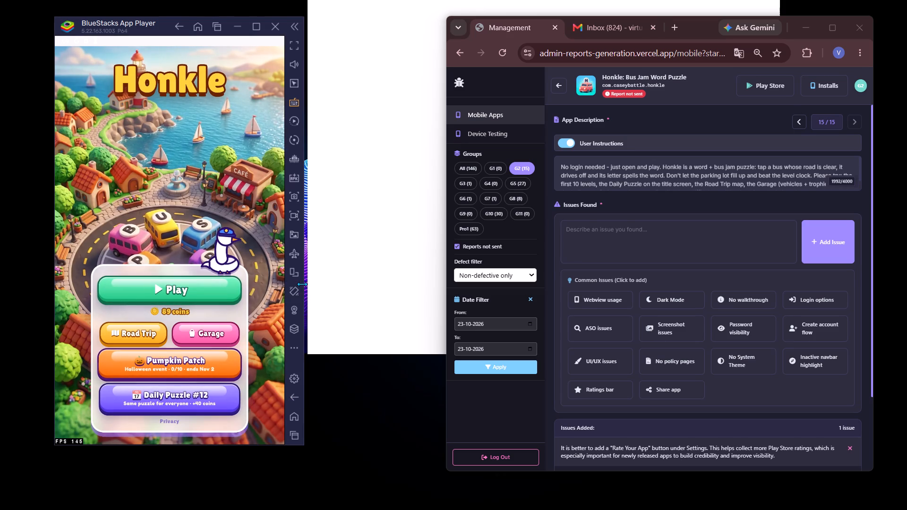
Examine the vehicles, paint jobs and trophies in Honkle's Garage, and return to the title screen.
click(208, 334)
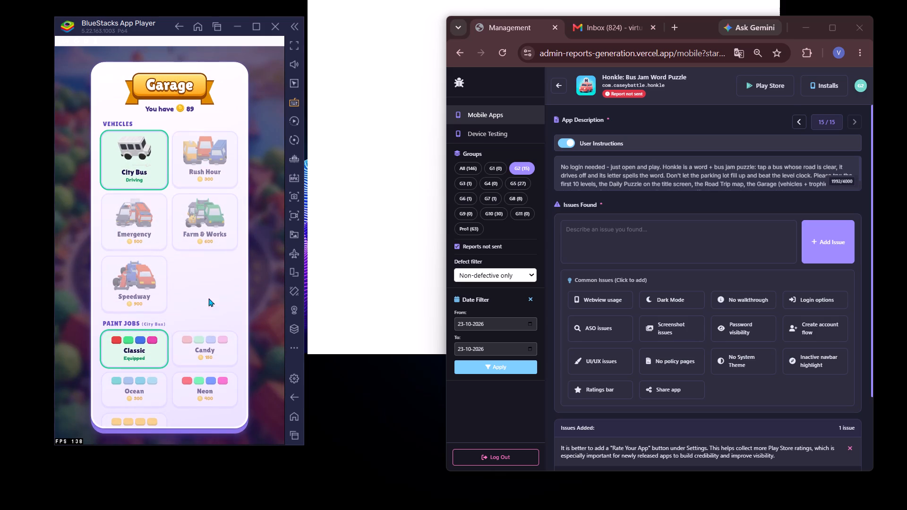
click(271, 226)
scroll(185, 338, down, 8)
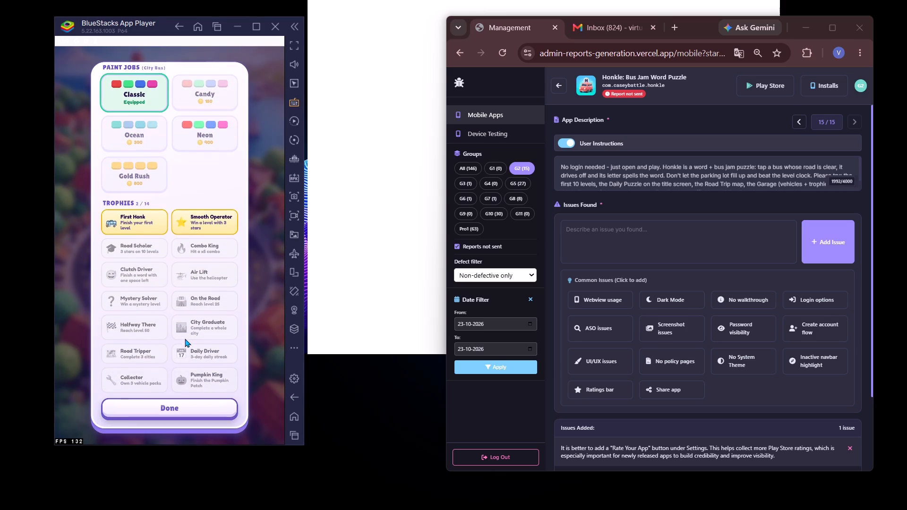
scroll(185, 339, down, 2)
click(205, 406)
click(198, 408)
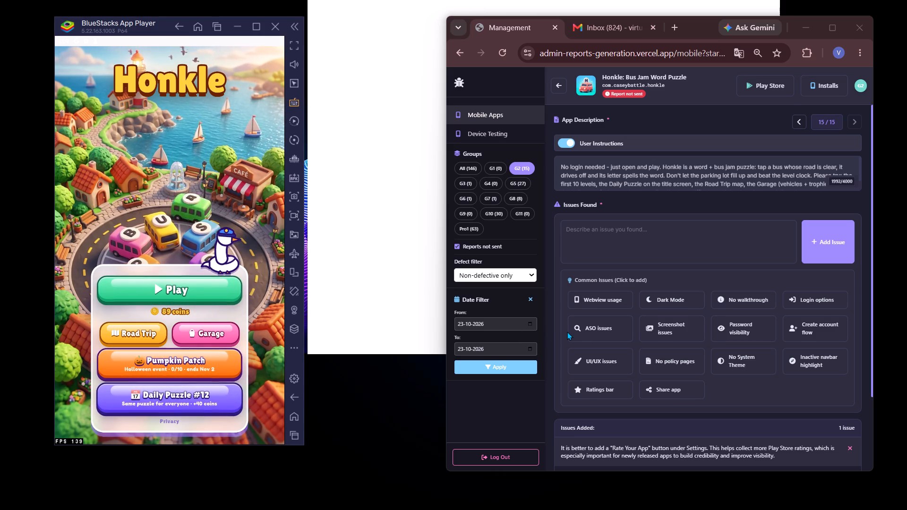
Open Honkle's Road Trip map from the title screen.
click(159, 331)
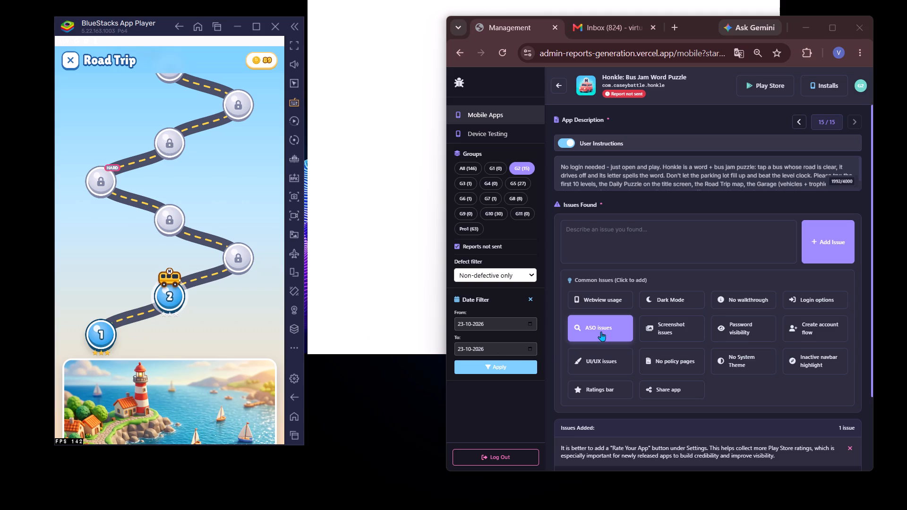
Add the common "ASO issues" entry to Honkle's report on the management site.
click(601, 331)
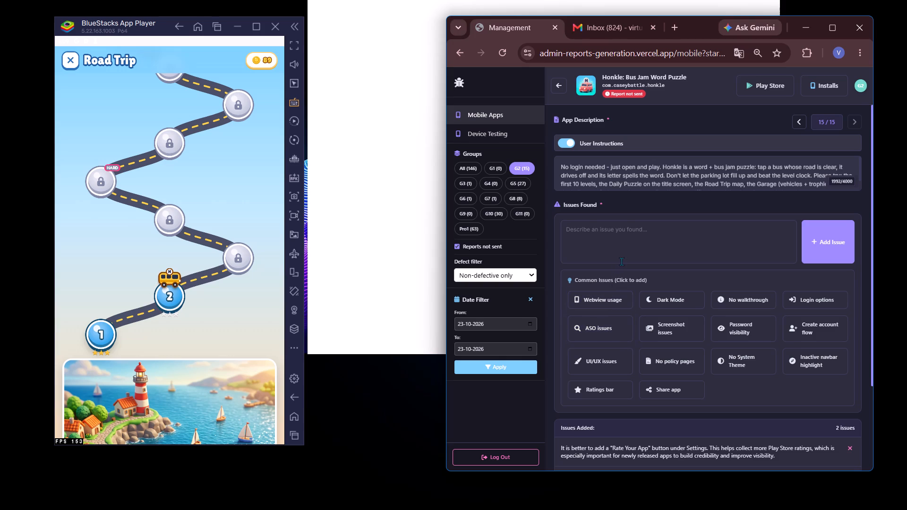
Add the issue "better to implement terms of services option beside privacy" to Honkle's report.
click(621, 260)
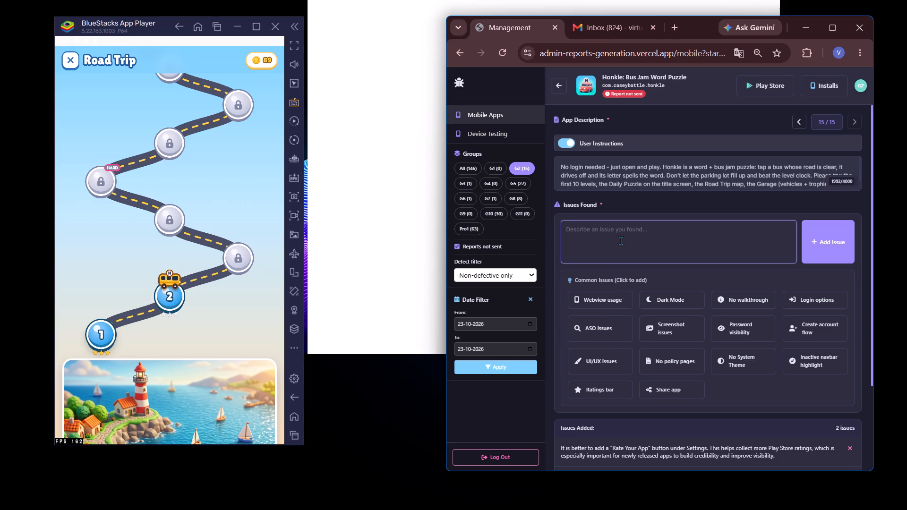
key(b)
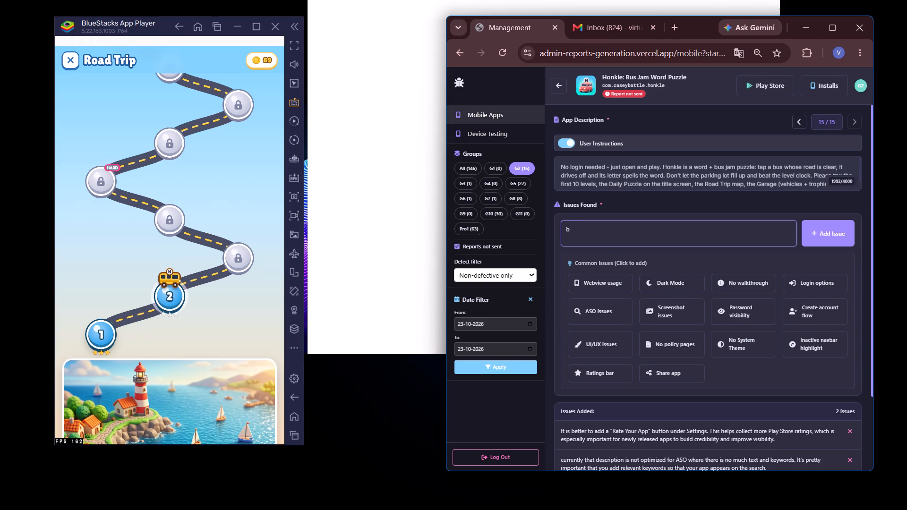
text(etter to implement)
key(space)
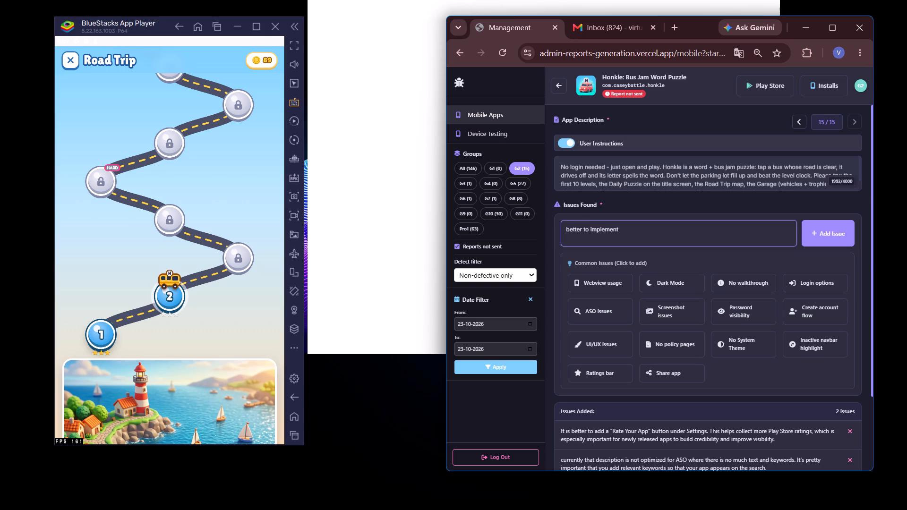
text(te)
text(rms)
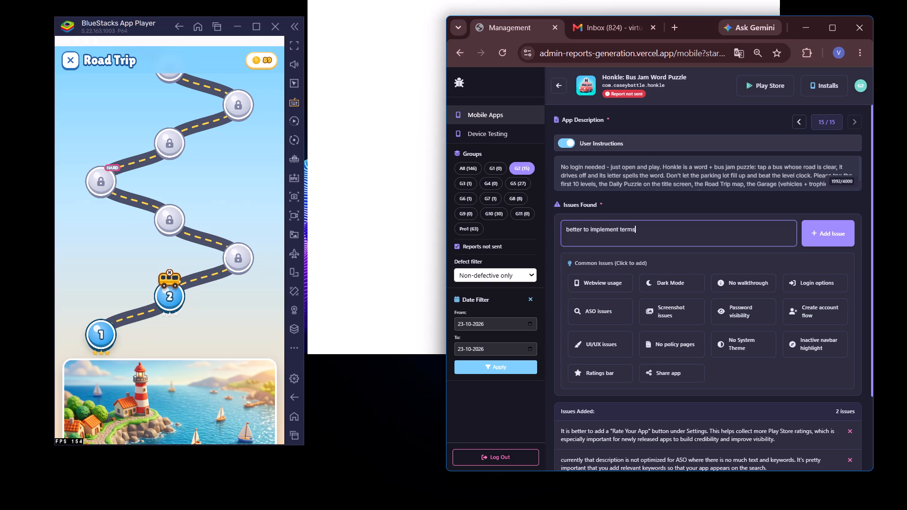
key(space)
text(od)
key(space)
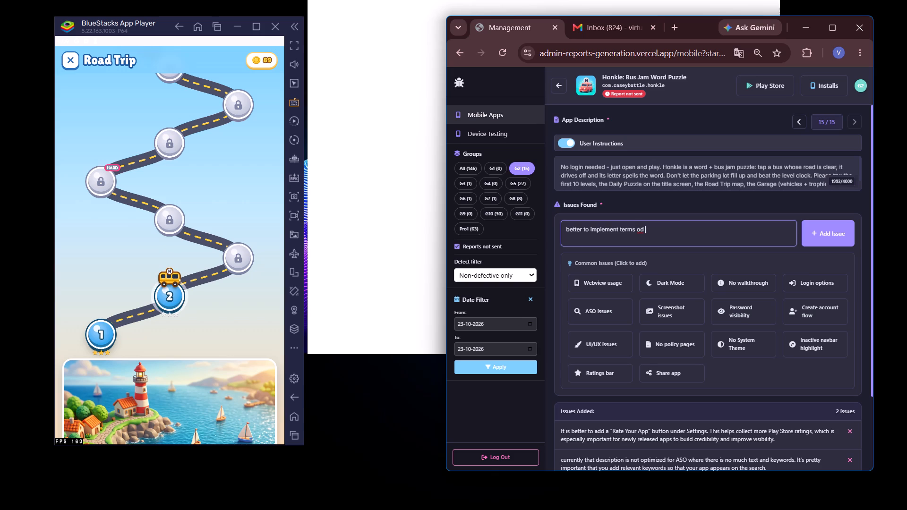
key(BackSpace)
key(BackSpace)
text(f service)
key(space)
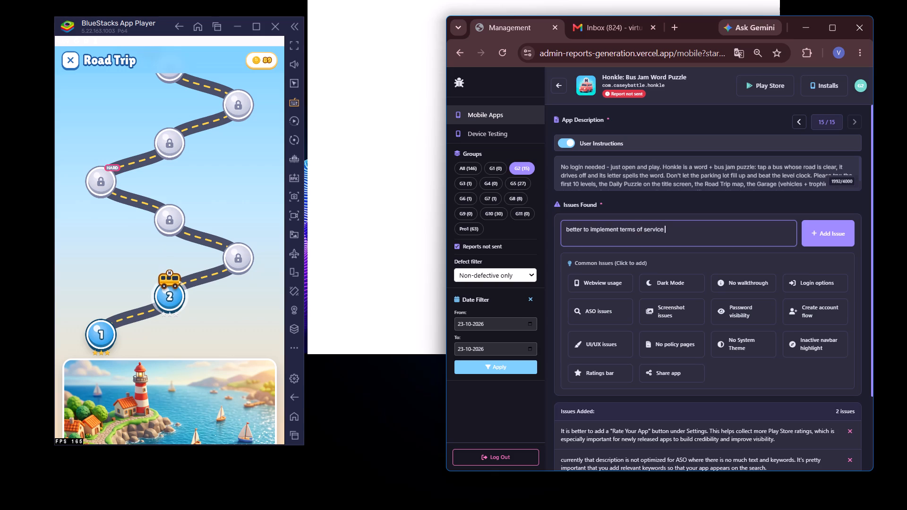
key(BackSpace)
text(s option)
key(space)
text(in)
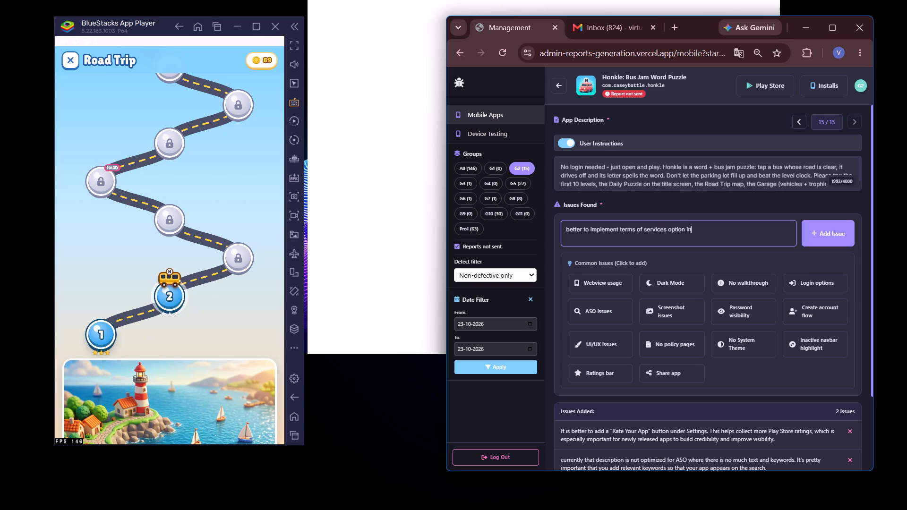
key(space)
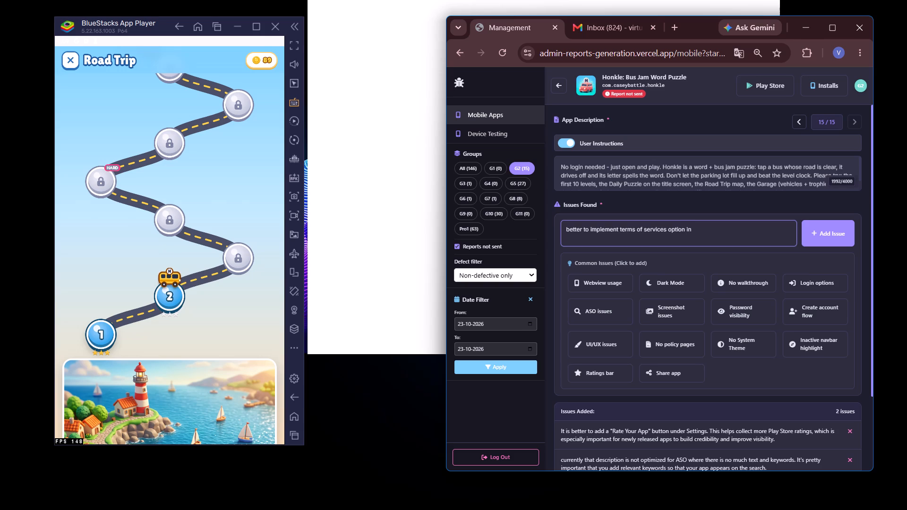
key(BackSpace)
key(BackSpace)
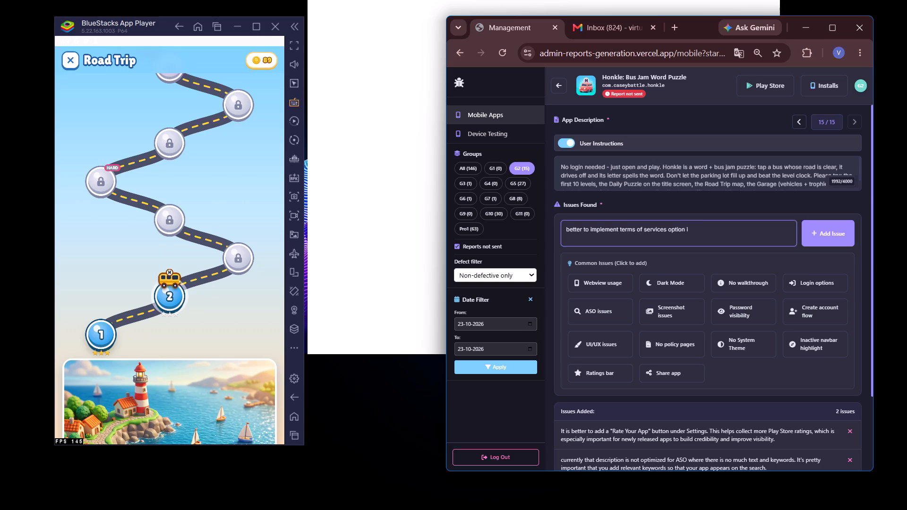
key(BackSpace)
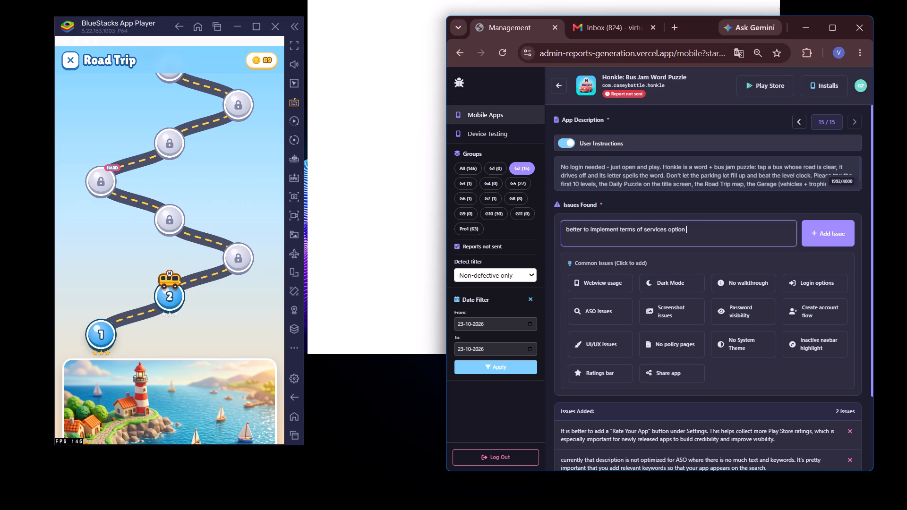
text(bse)
key(BackSpace)
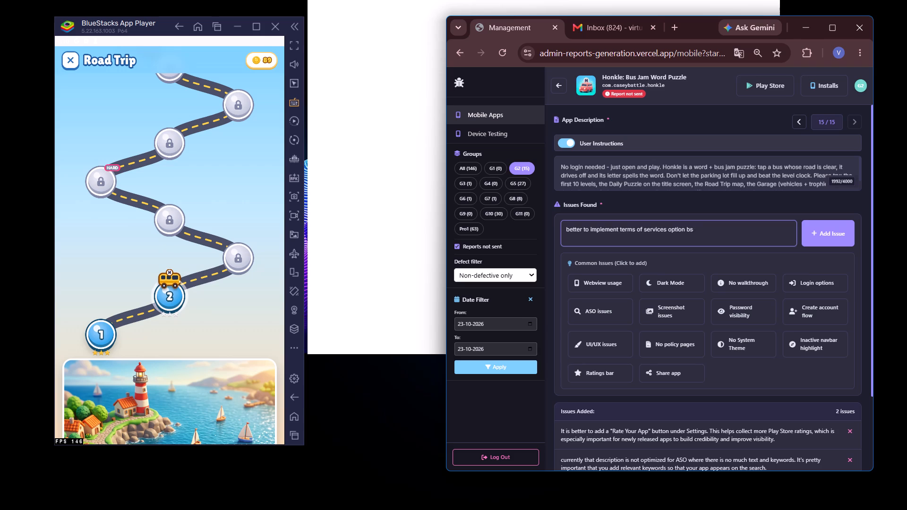
key(BackSpace)
text(eside)
key(space)
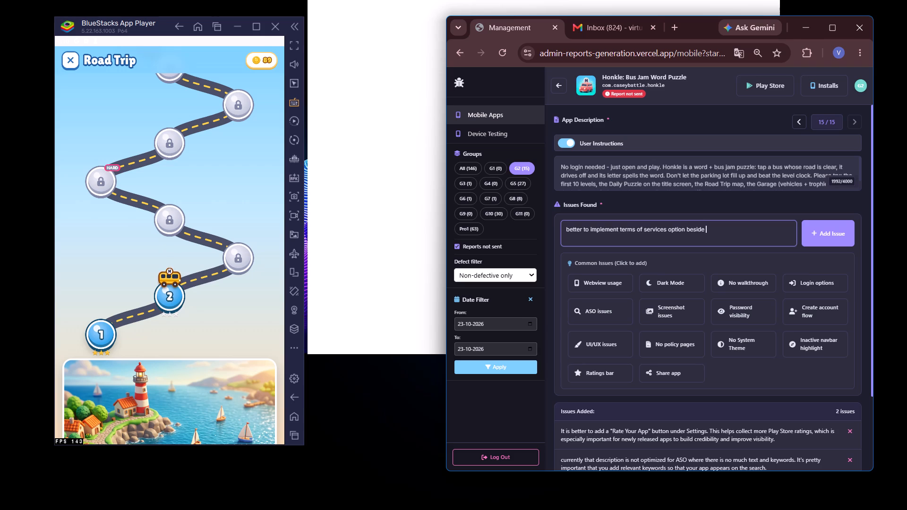
text(pricacy)
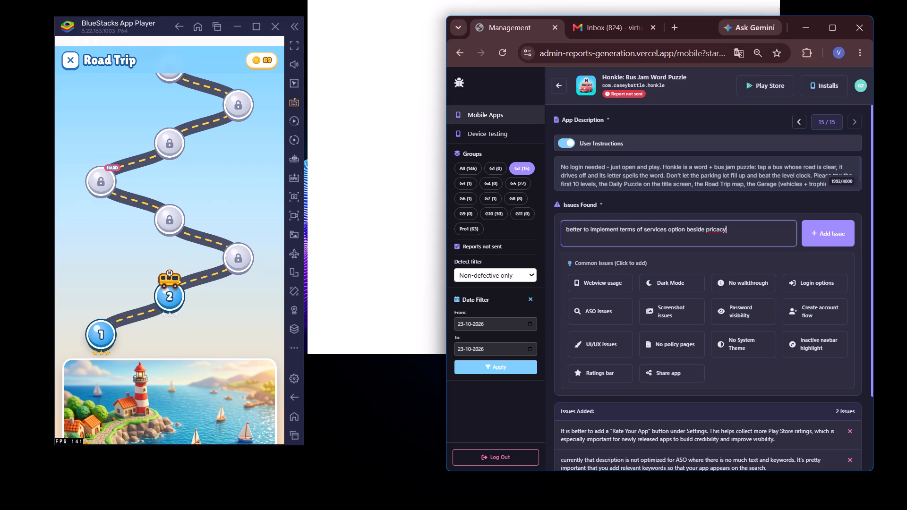
key(BackSpace)
key(BackSpace)
key(BackSpace)
key(BackSpace)
text(vact)
key(BackSpace)
key(y)
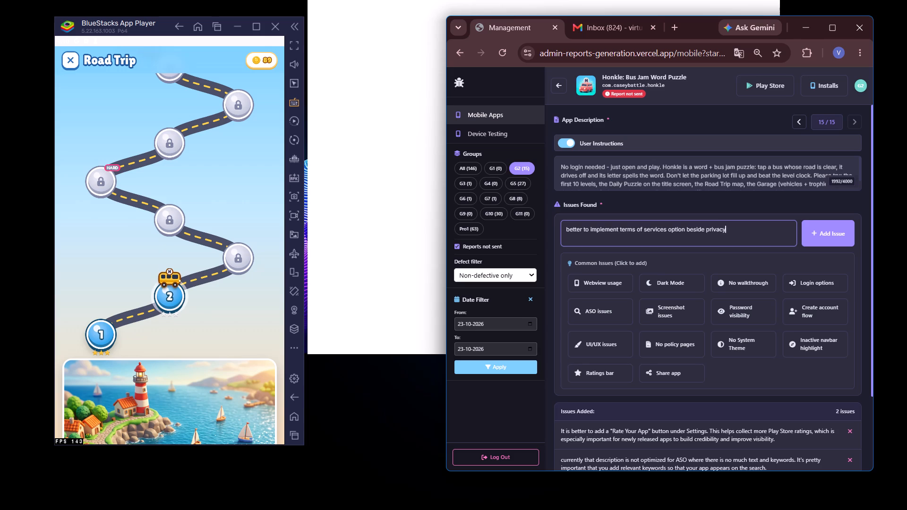
key(Return)
Generate Honkle's report and send it by email.
scroll(702, 373, down, 5)
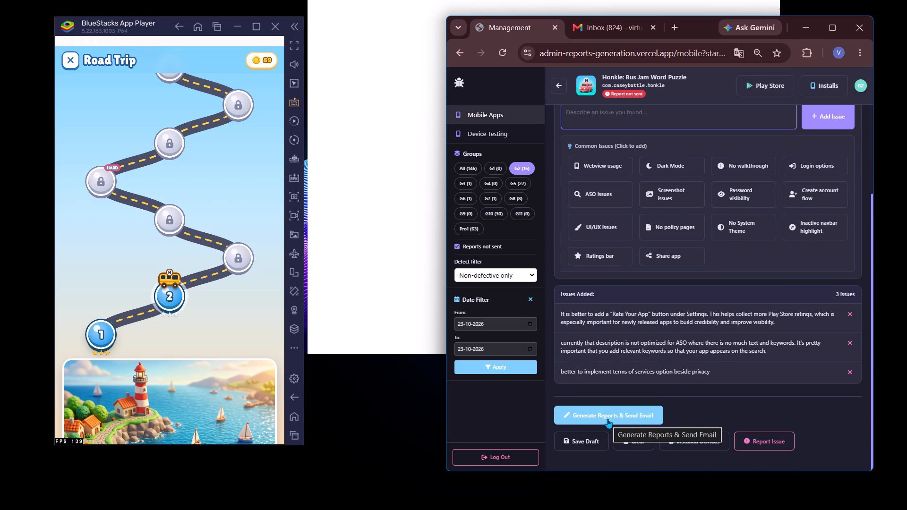
click(608, 419)
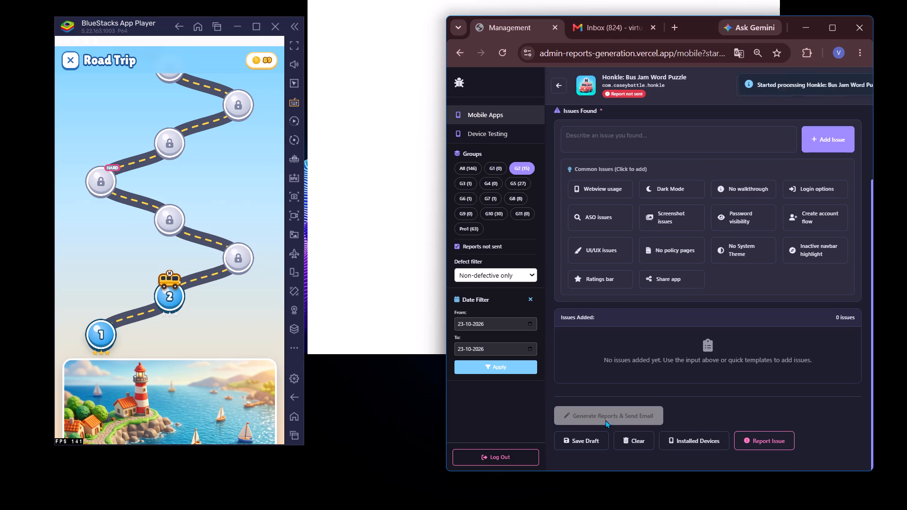
Switch the emulator to its browser's Honkle report page and open the app's Play Store listing from there.
click(292, 435)
click(188, 244)
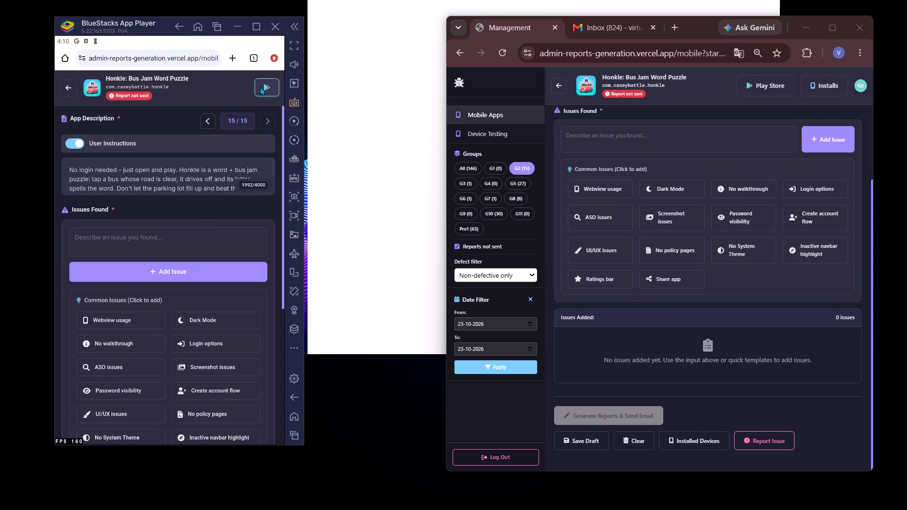
click(261, 84)
Examine Honkle's Play Store listing down to the screenshots, and look through the whole screenshot gallery.
scroll(260, 220, down, 10)
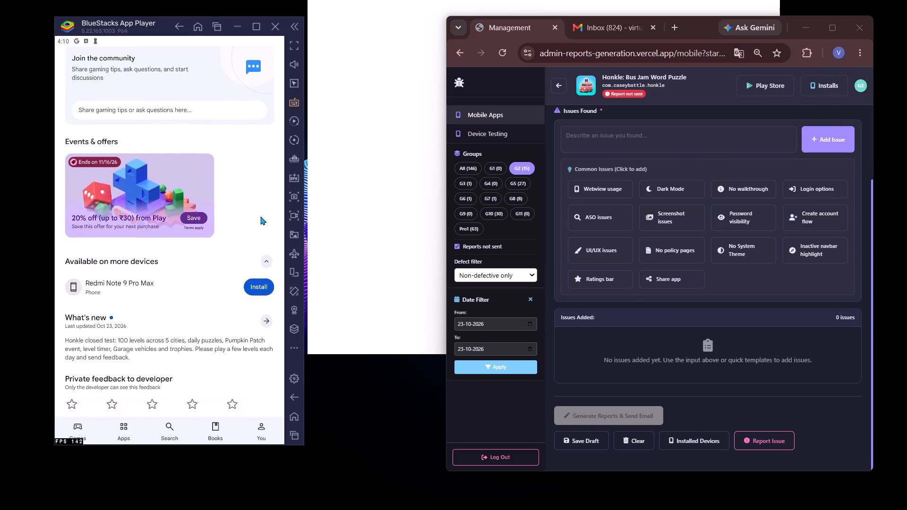
scroll(256, 222, down, 6)
drag(215, 233, 39, 264)
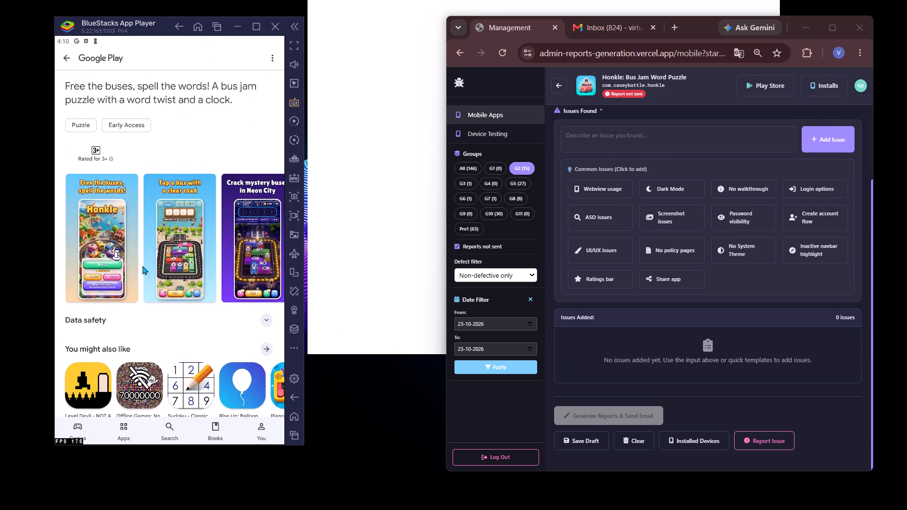
drag(195, 253, 17, 283)
drag(214, 284, 101, 281)
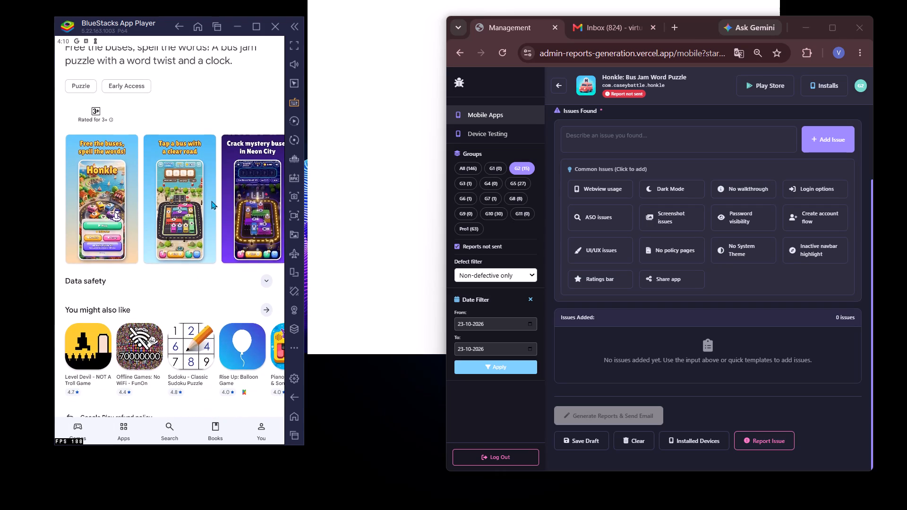
drag(210, 203, 183, 215)
drag(185, 193, 0, 195)
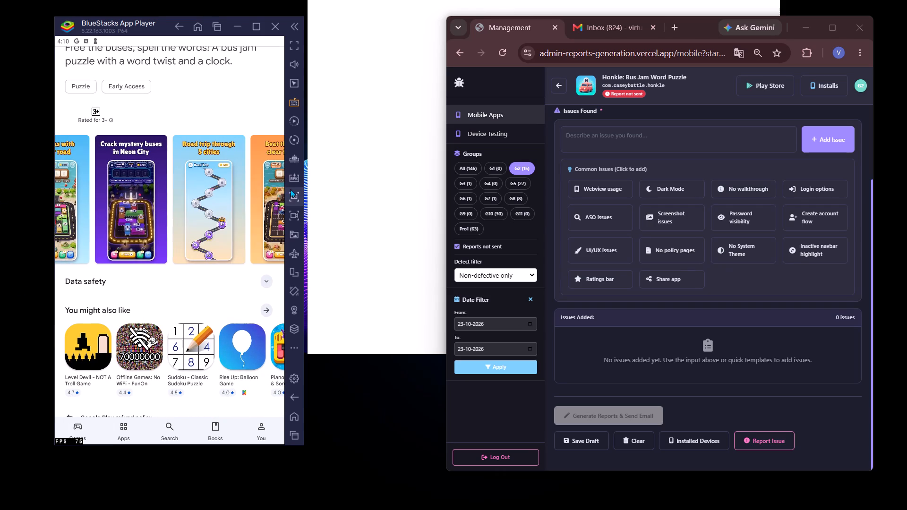
drag(290, 189, 268, 193)
click(263, 183)
click(271, 180)
drag(241, 173, 238, 175)
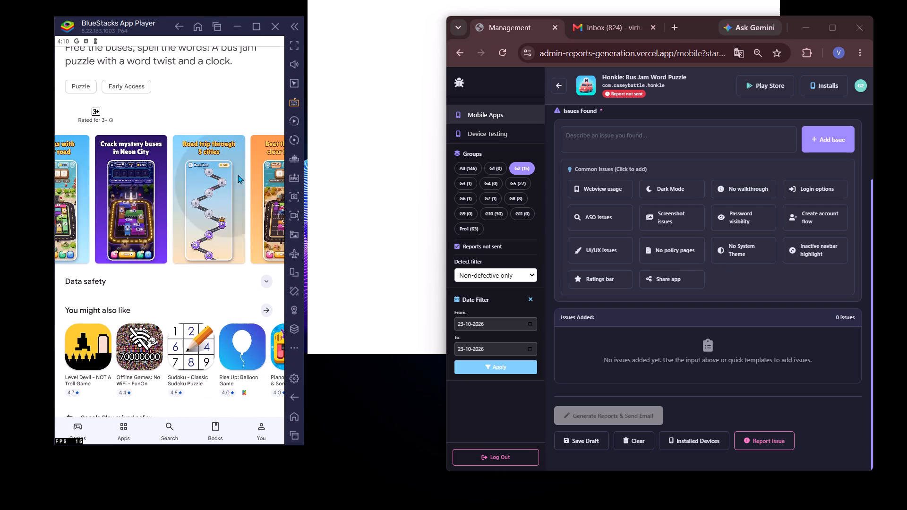
drag(238, 175, 0, 158)
drag(155, 153, 66, 152)
drag(171, 155, 164, 155)
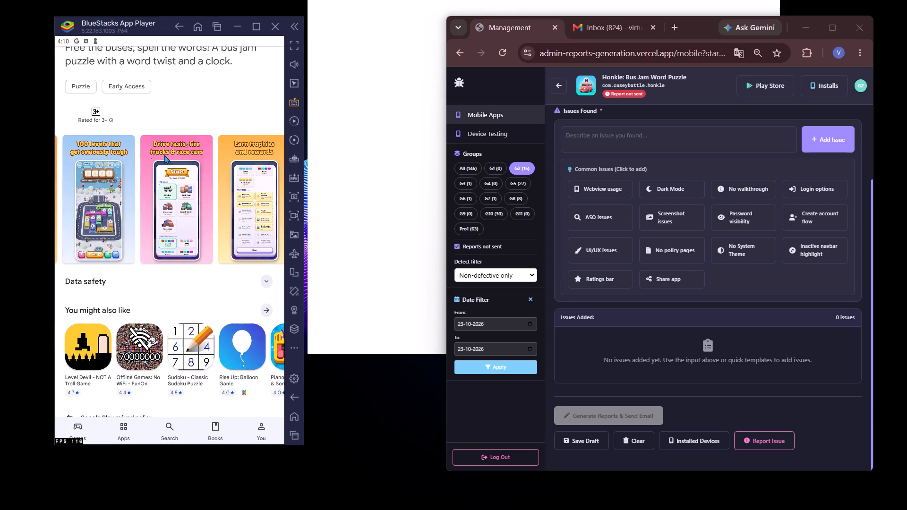
drag(164, 155, 116, 152)
Uninstall Honkle from the emulator through its Play Store listing.
drag(169, 104, 197, 332)
drag(204, 189, 183, 328)
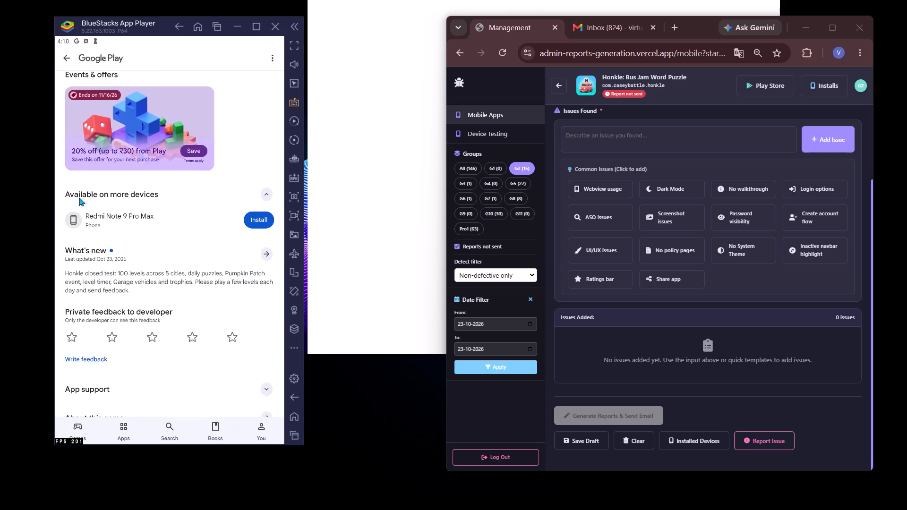
drag(94, 194, 101, 378)
click(135, 83)
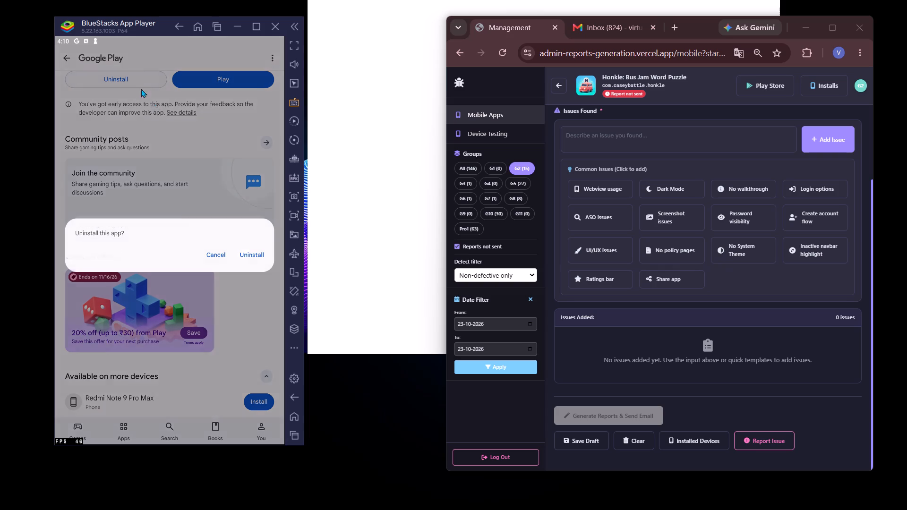
click(241, 257)
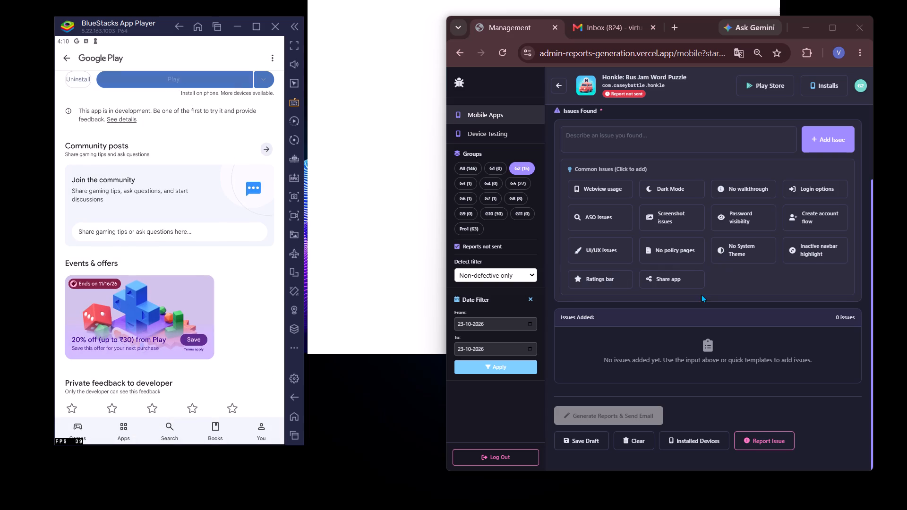
Leave Honkle's report page for the app list on the management site and reload the page.
scroll(703, 287, up, 5)
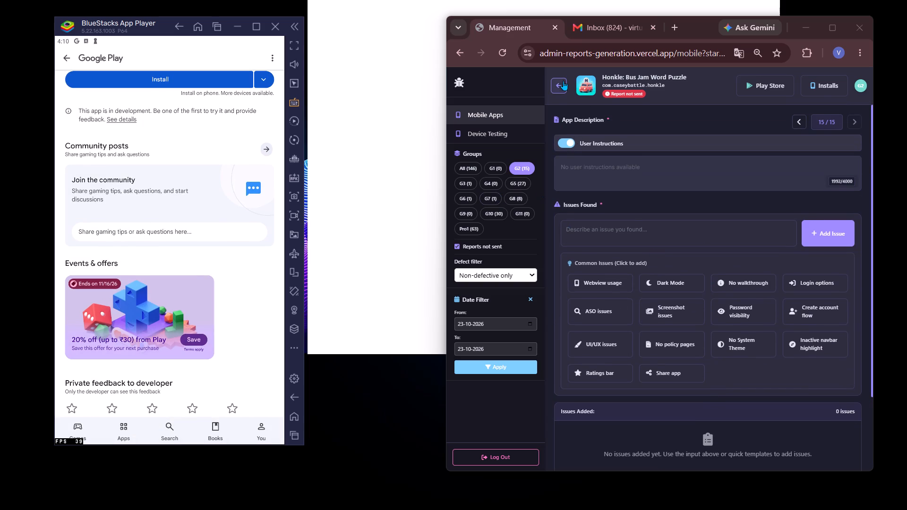
click(563, 81)
click(499, 53)
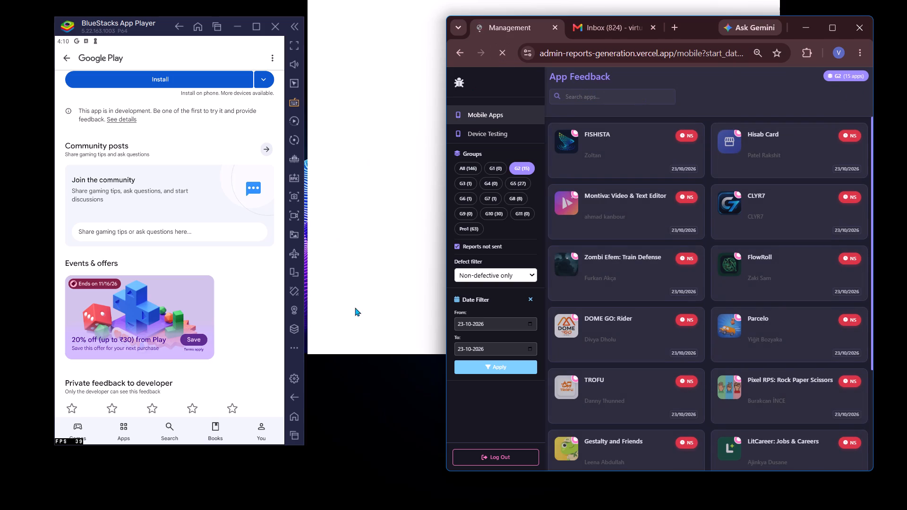
Return the emulator to its home screen and close BlueStacks.
click(298, 417)
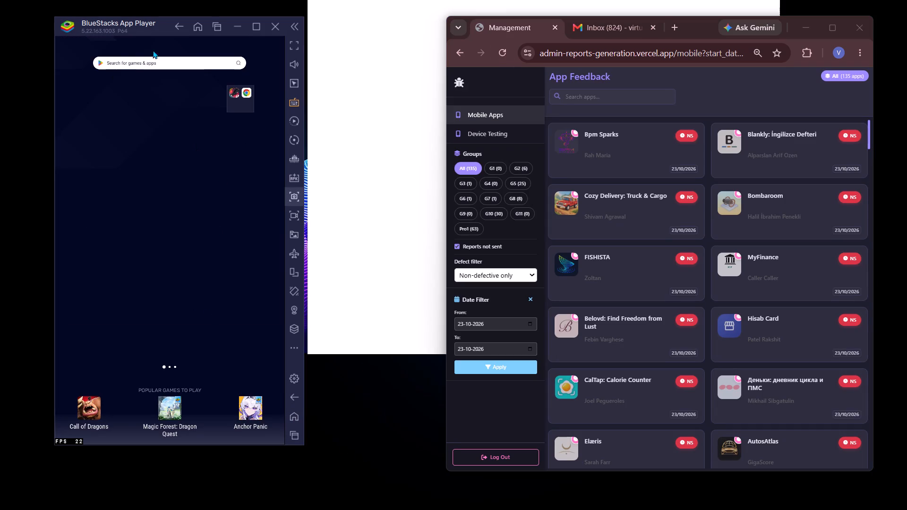
click(265, 34)
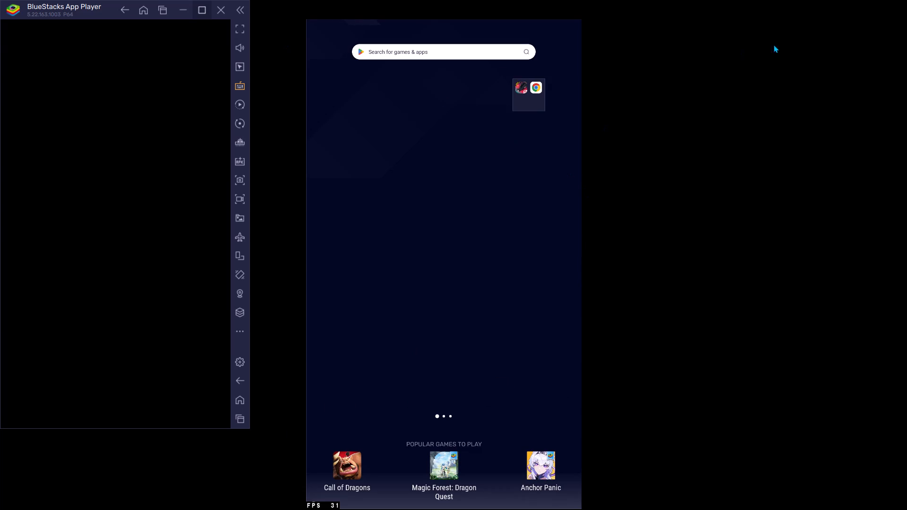
click(875, 8)
click(509, 289)
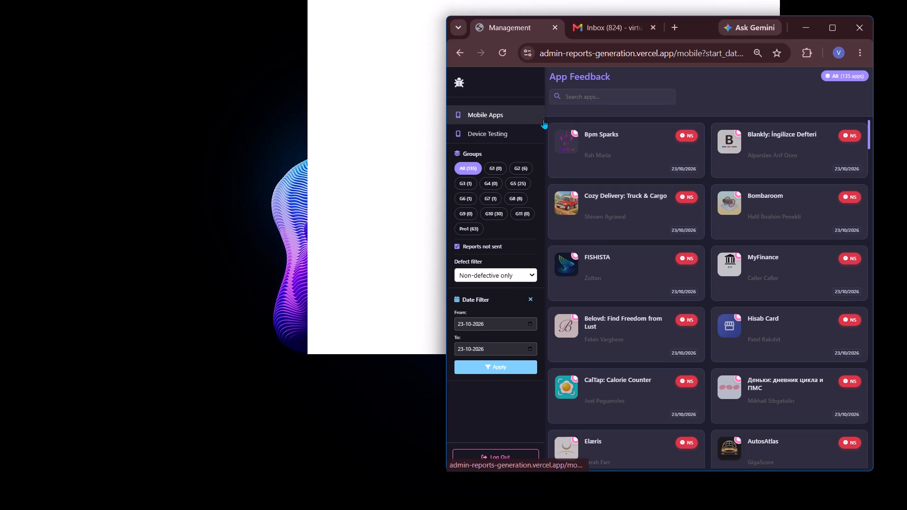
Filter the management site's app list to group G2.
click(530, 171)
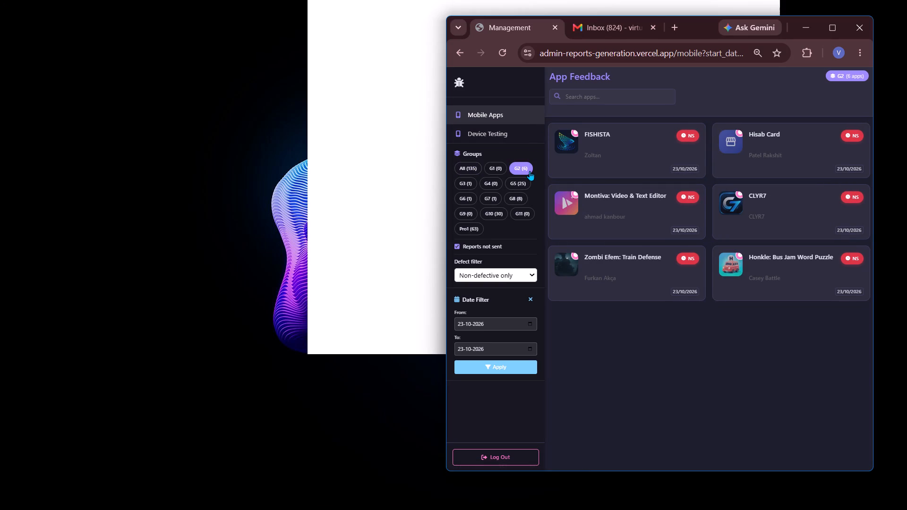